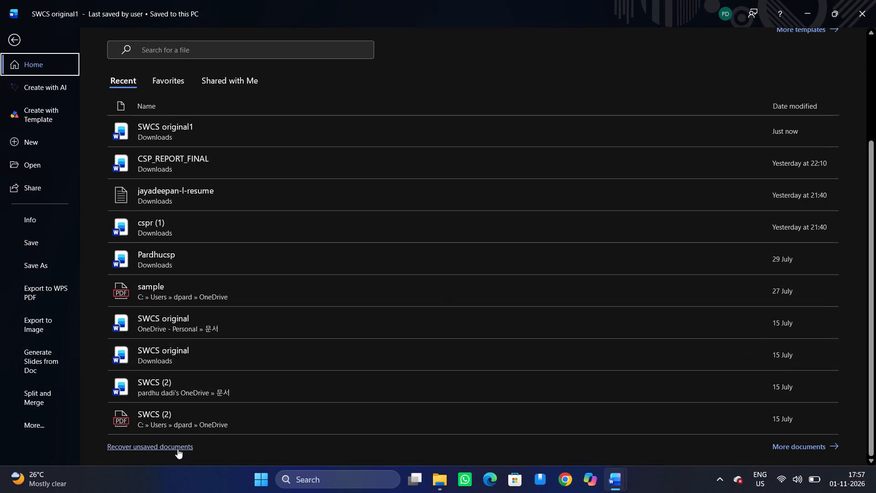
# Open the recent document Pardhucsp from the Downloads folder.
pyautogui.tripleClick(263, 255)
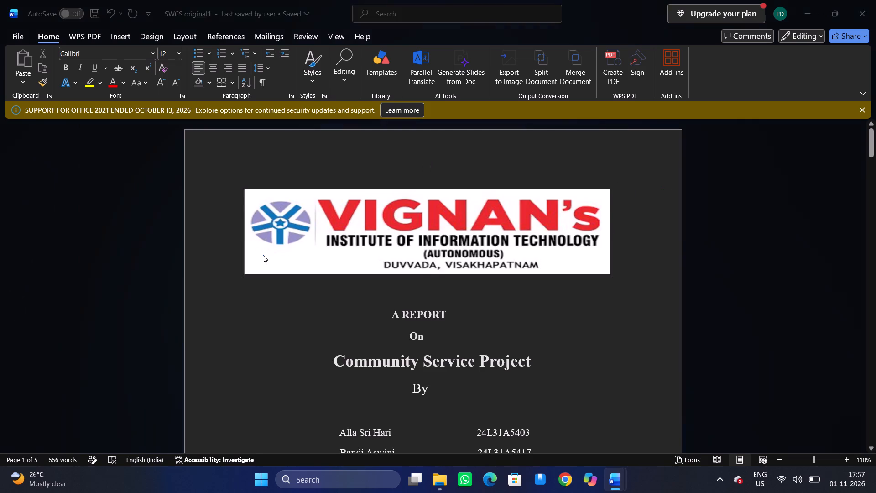
# Examine the internship report's front matter, from the cover page through the declaration, certificate and abstract to the acknowledgements.
pyautogui.scroll(1, 547, 347)
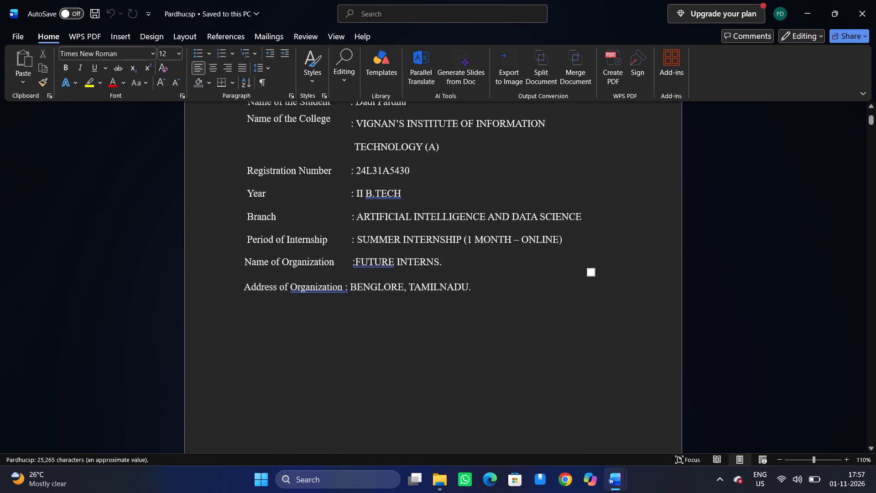
pyautogui.scroll(1, 547, 347)
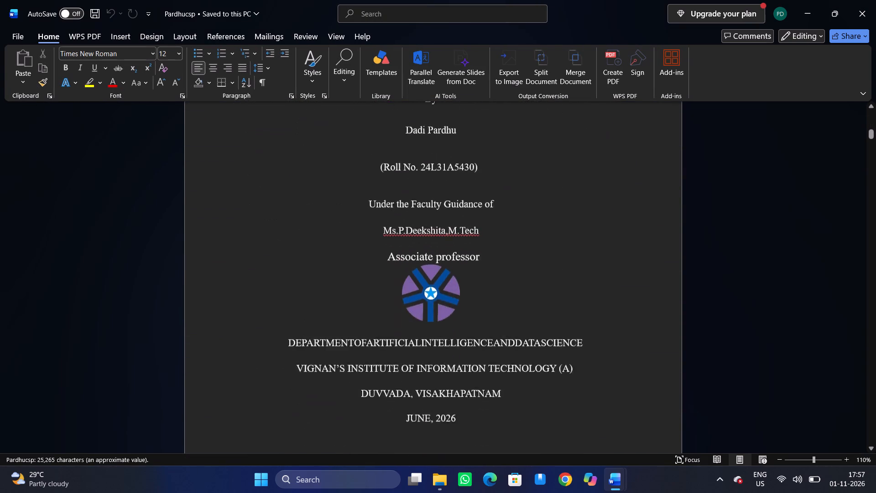
pyautogui.scroll(1, 547, 347)
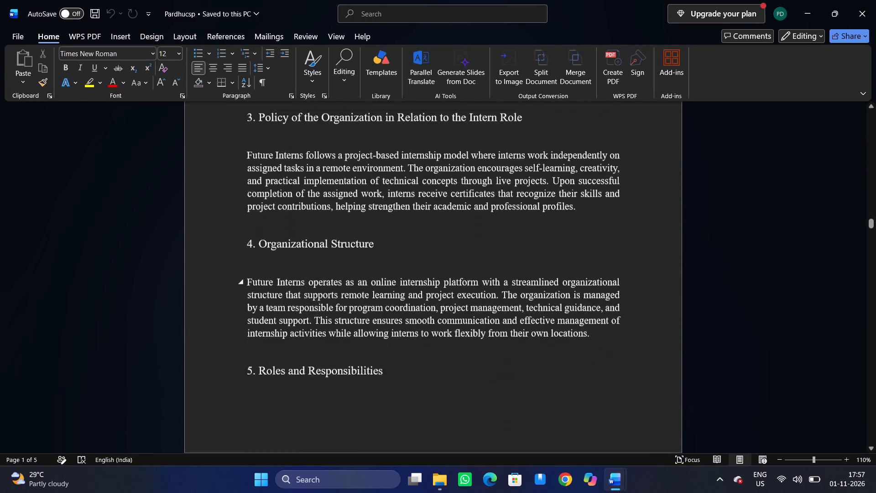
pyautogui.scroll(2, 547, 347)
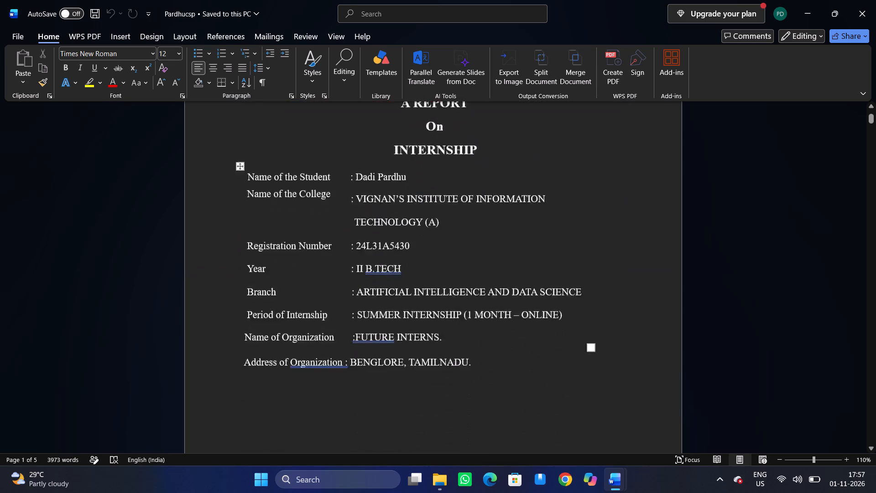
pyautogui.scroll(1, 547, 347)
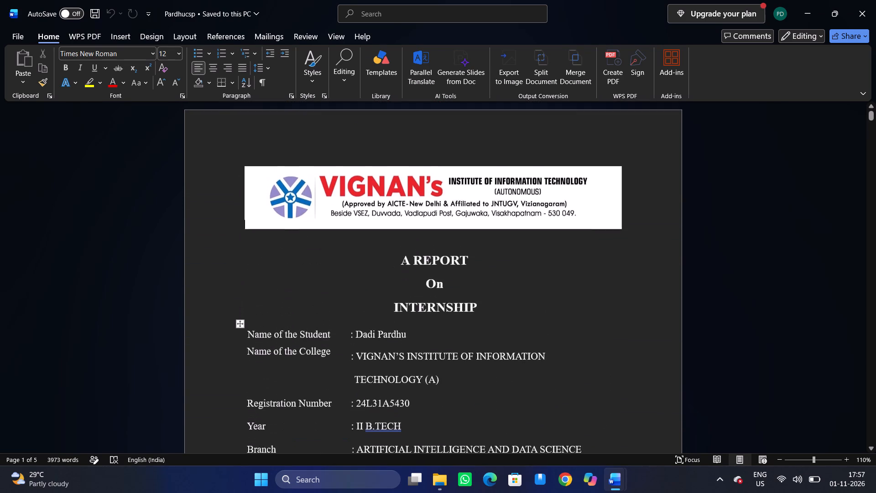
pyautogui.scroll(1, 547, 347)
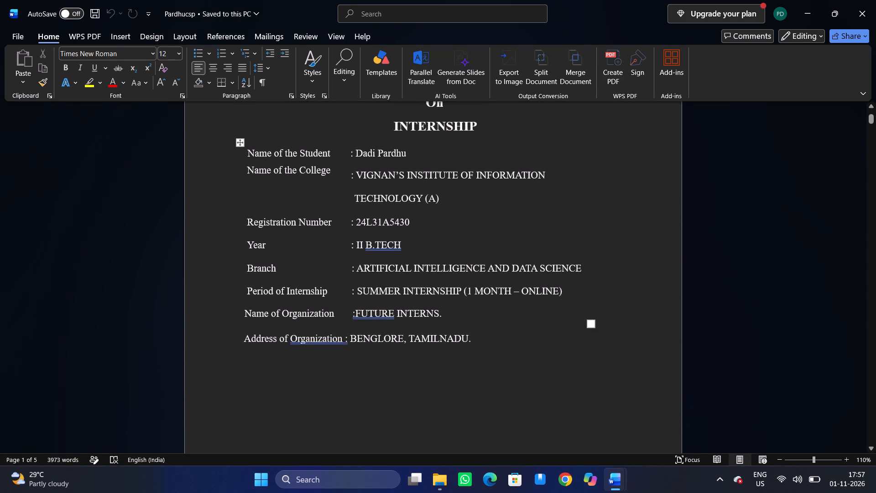
pyautogui.click(308, 172)
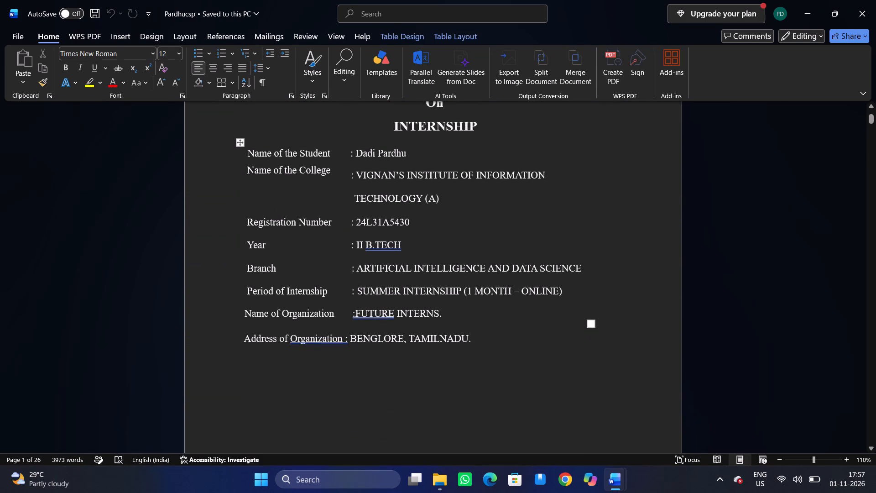
pyautogui.scroll(-1, 523, 334)
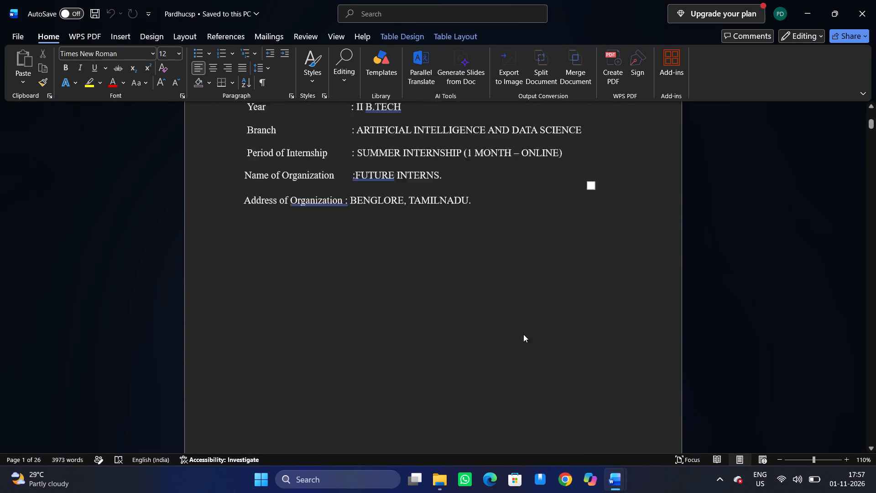
pyautogui.scroll(-1, 523, 334)
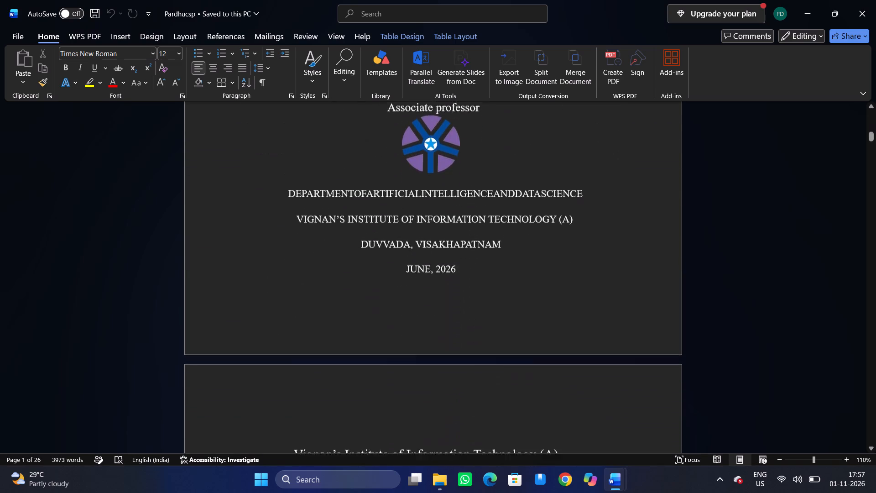
pyautogui.scroll(-1, 523, 334)
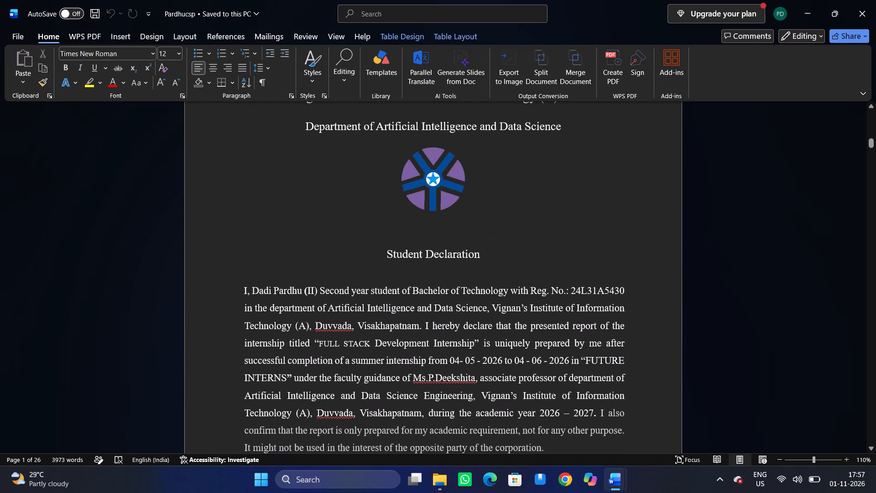
pyautogui.click(325, 296)
pyautogui.scroll(-1, 325, 296)
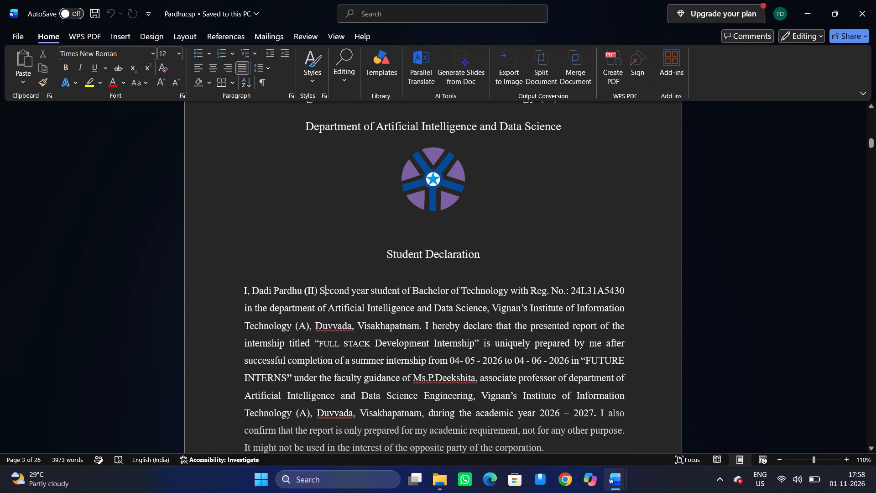
pyautogui.scroll(-1, 325, 296)
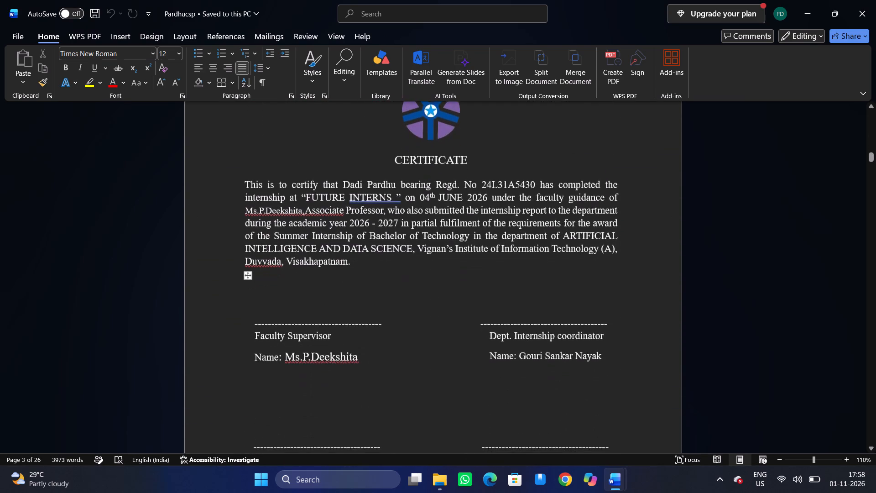
pyautogui.scroll(-2, 325, 296)
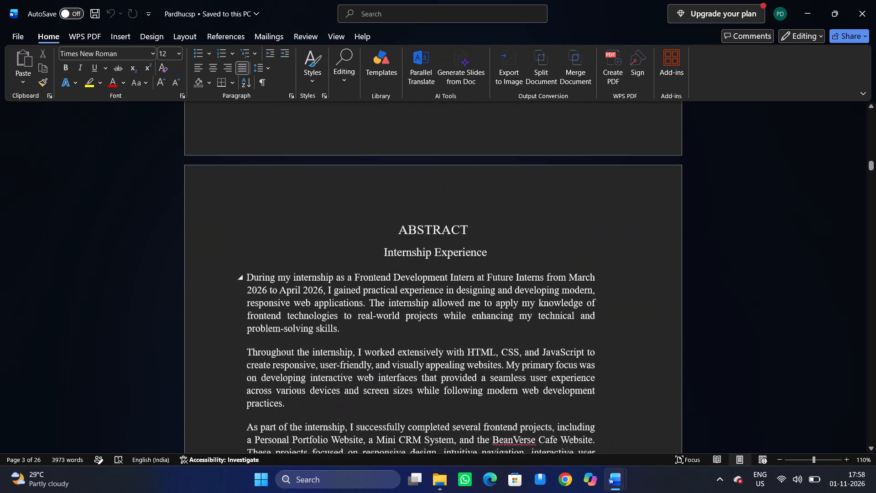
pyautogui.scroll(-1, 325, 296)
pyautogui.click(276, 229)
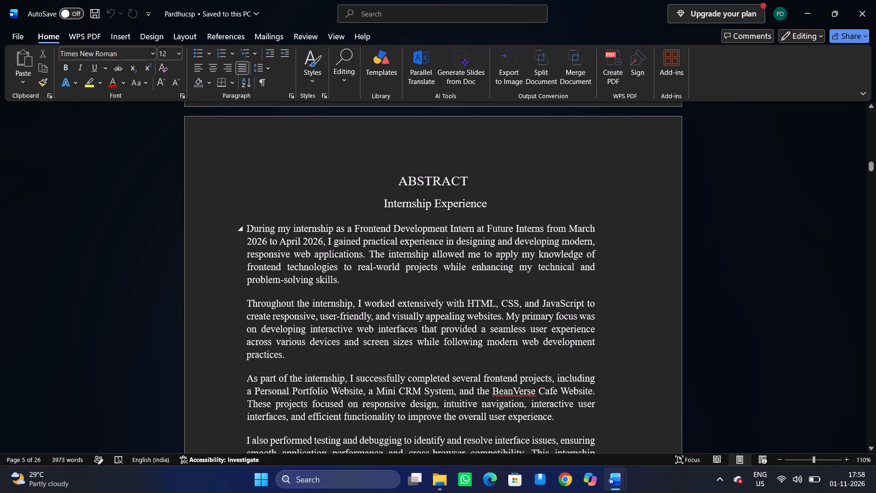
pyautogui.click(286, 229)
pyautogui.scroll(-1, 286, 229)
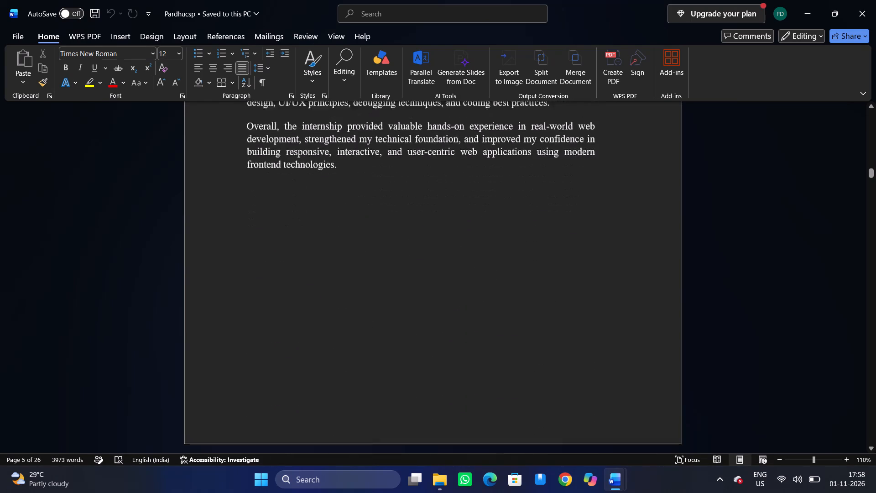
pyautogui.scroll(-1, 286, 229)
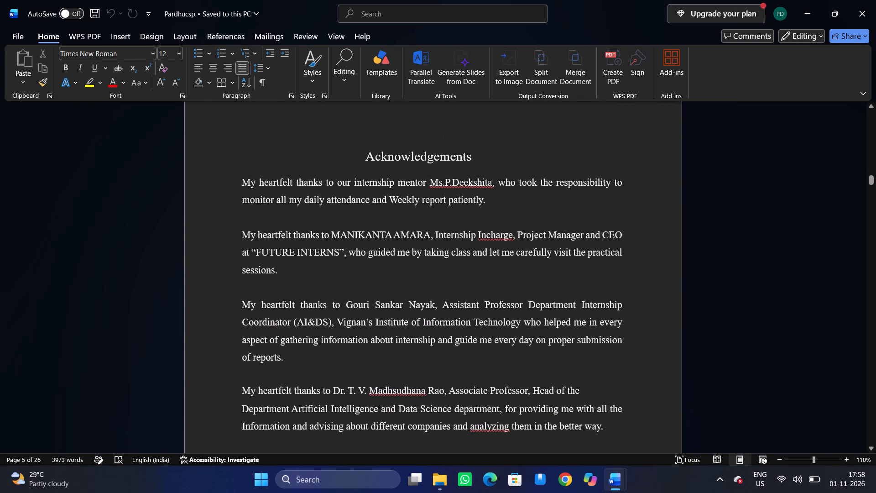
pyautogui.click(286, 229)
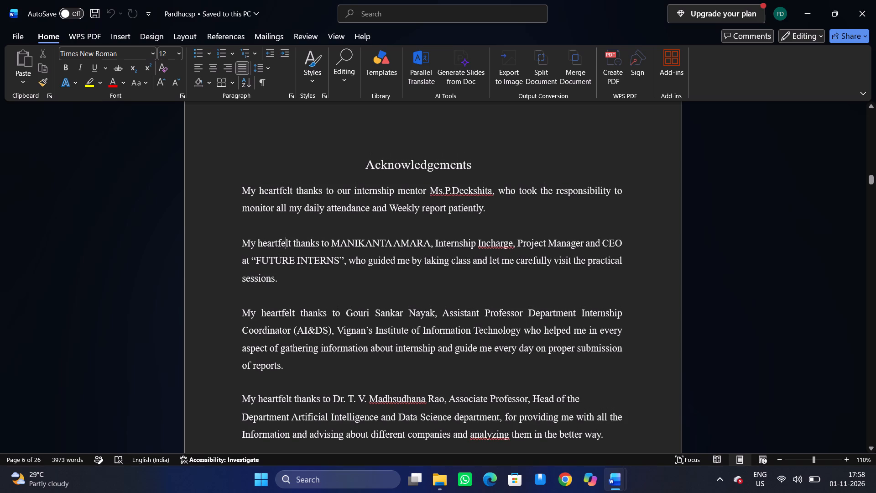
# Skim the rest of the report, from the index through the chapters and weekly activity logs to the last page.
pyautogui.scroll(-1, 350, 266)
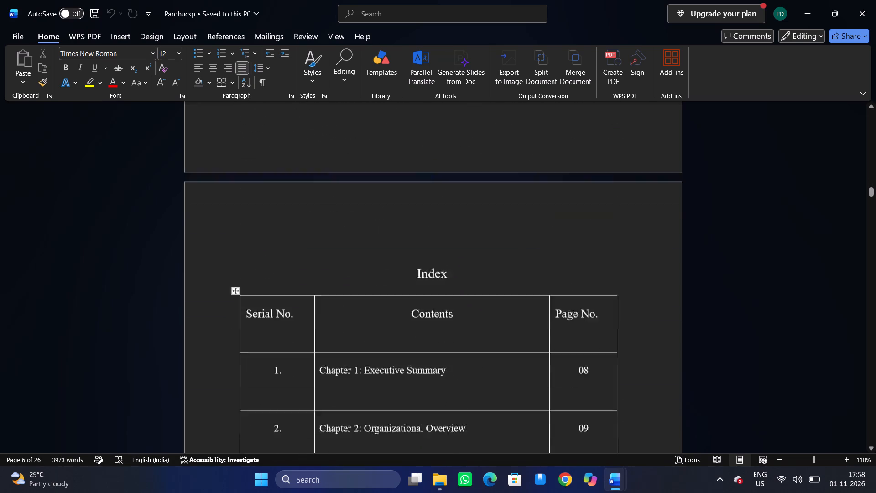
pyautogui.scroll(-2, 350, 266)
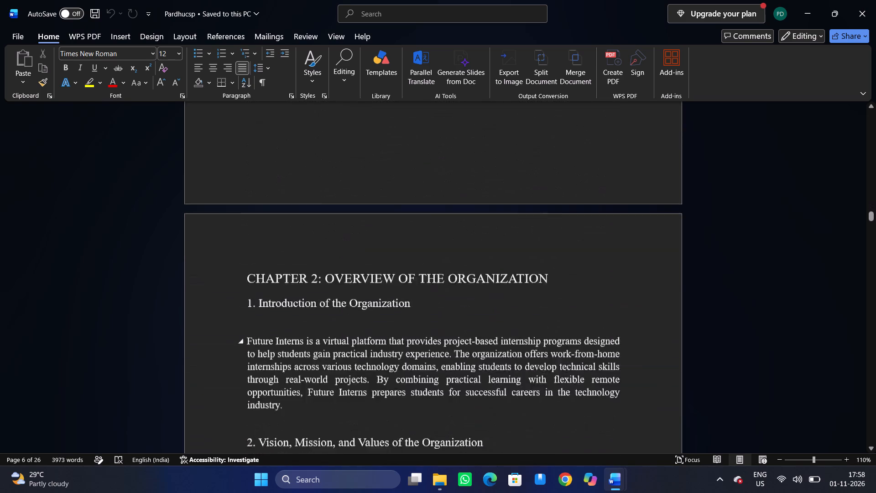
pyautogui.scroll(-3, 350, 266)
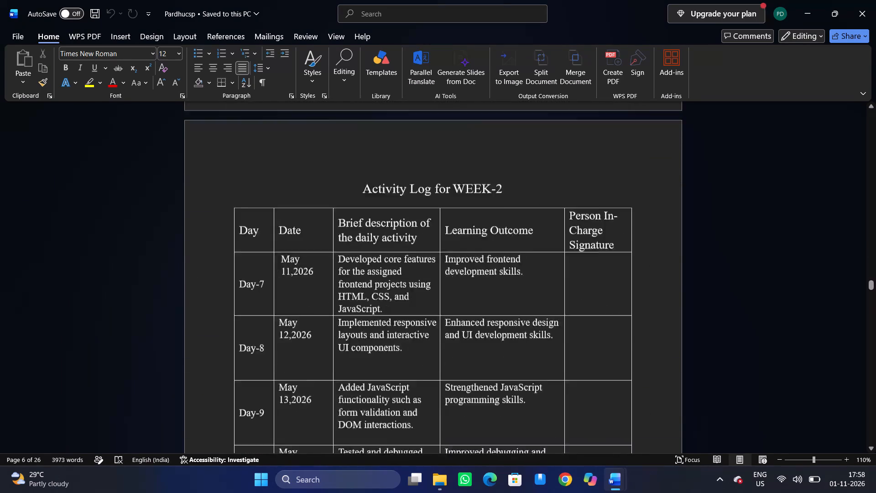
pyautogui.scroll(-3, 350, 266)
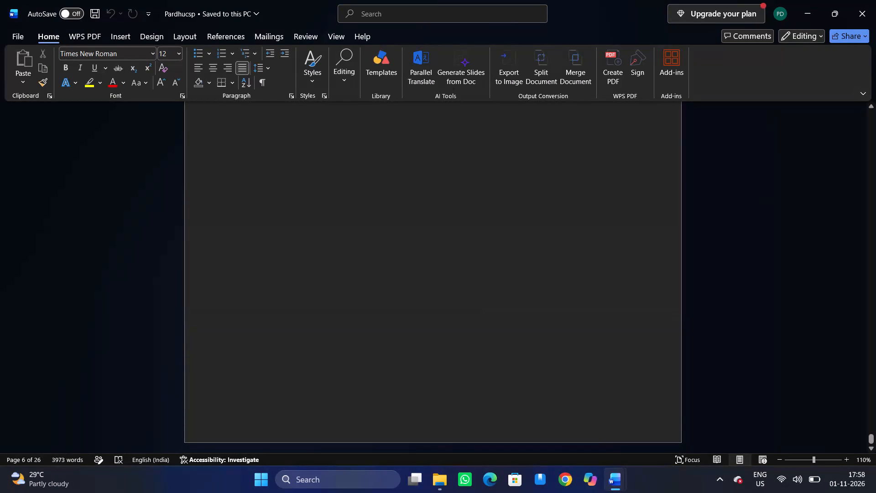
# Review the report backwards from its last page, through the certificate, offer letter and skills sections, to the Week 3 activity log.
pyautogui.scroll(1, 350, 266)
pyautogui.scroll(3, 408, 247)
pyautogui.scroll(8, 663, 250)
pyautogui.scroll(-2, 645, 249)
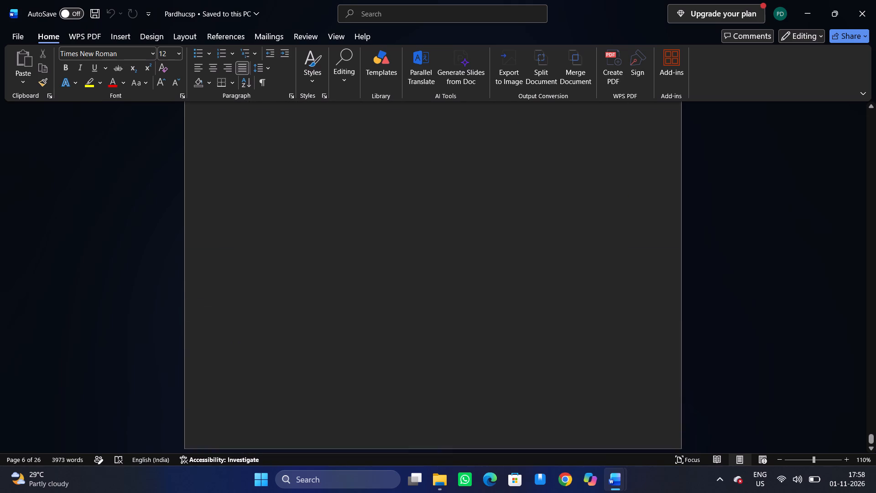
pyautogui.scroll(1, 645, 251)
pyautogui.scroll(5, 638, 371)
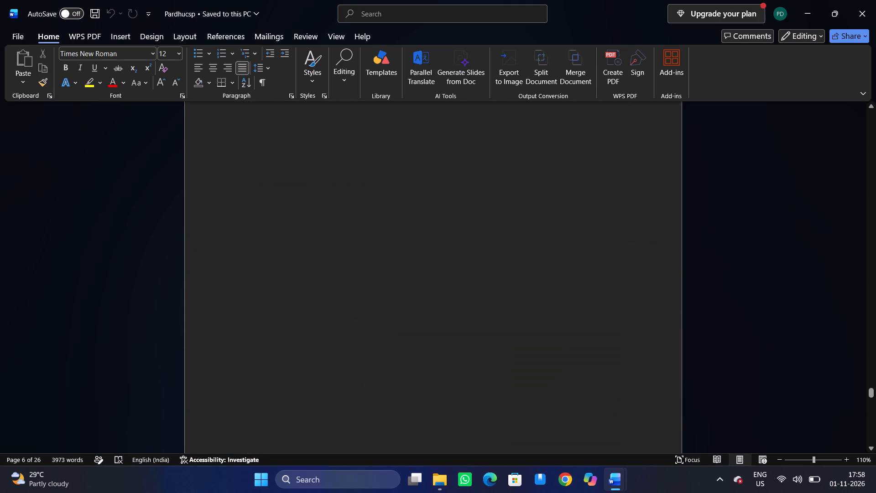
pyautogui.scroll(1, 638, 371)
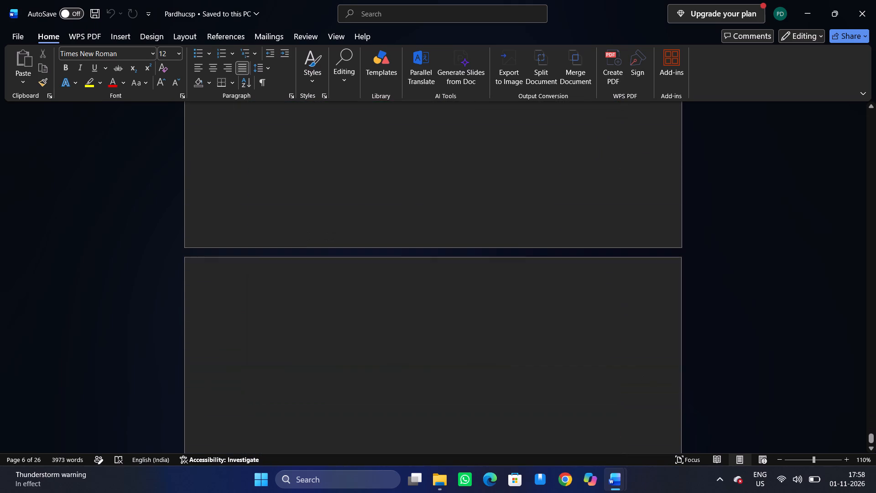
pyautogui.scroll(1, 638, 371)
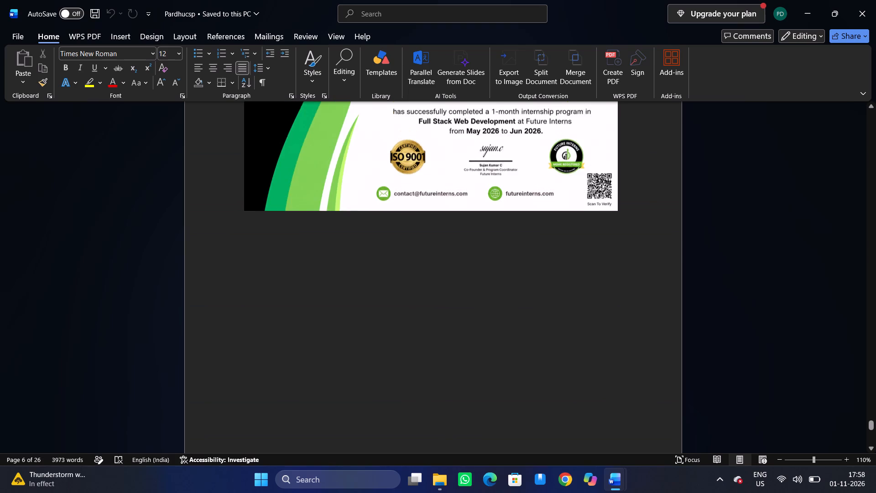
pyautogui.scroll(1, 638, 371)
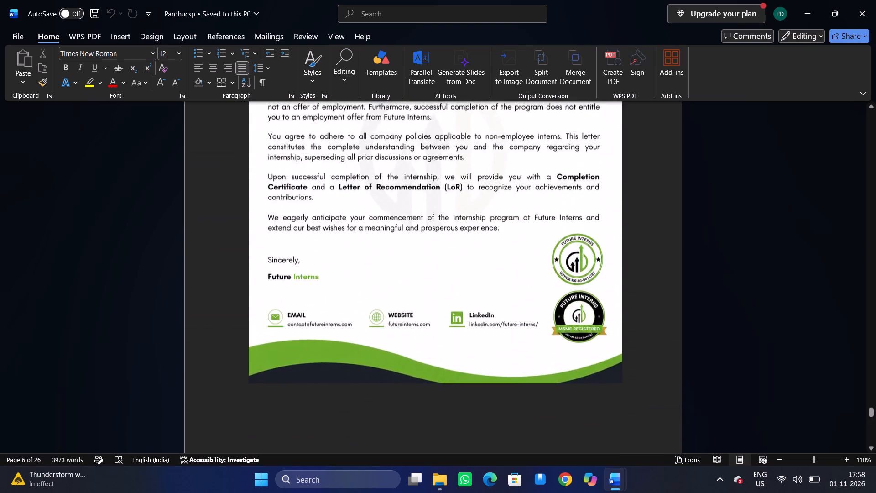
pyautogui.scroll(1, 638, 371)
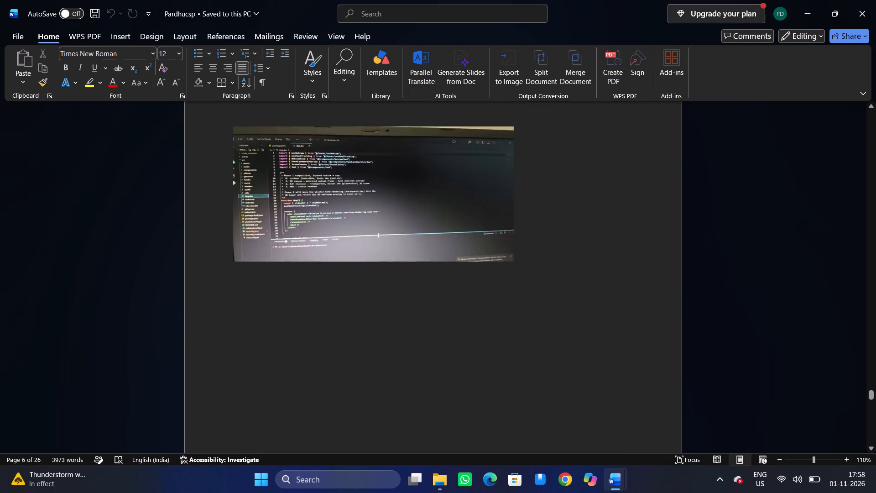
pyautogui.scroll(2, 638, 371)
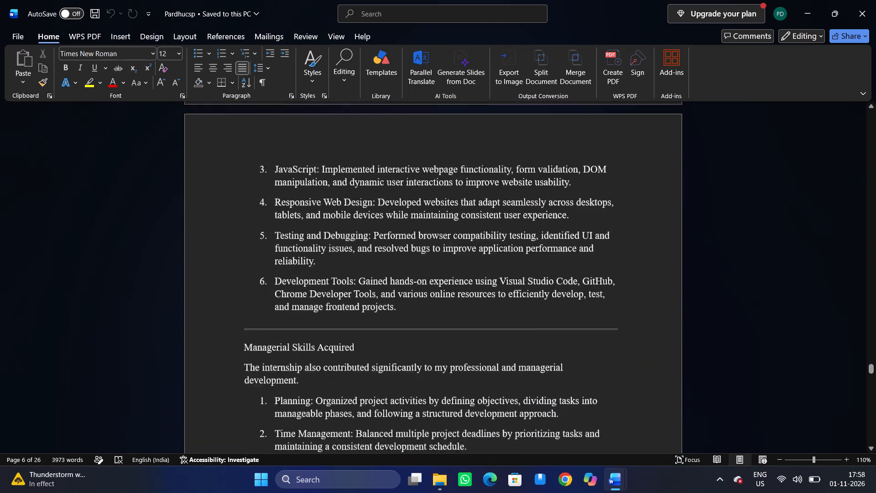
pyautogui.scroll(4, 638, 371)
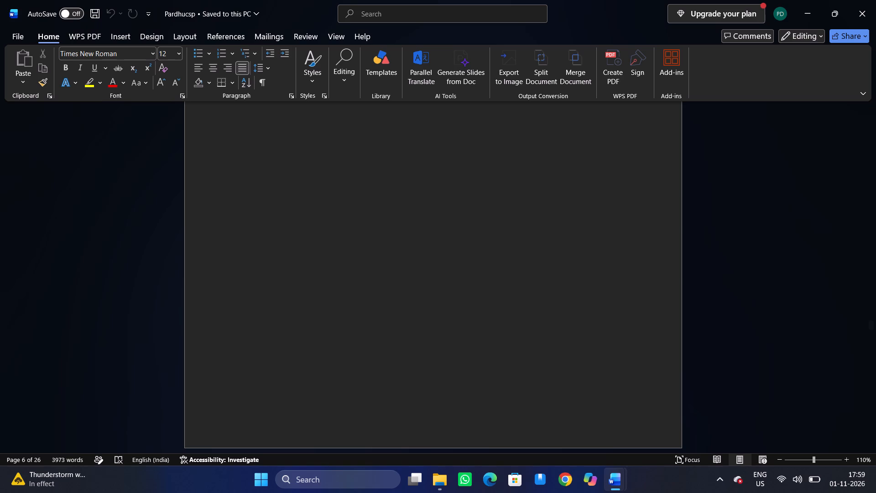
pyautogui.scroll(1, 638, 371)
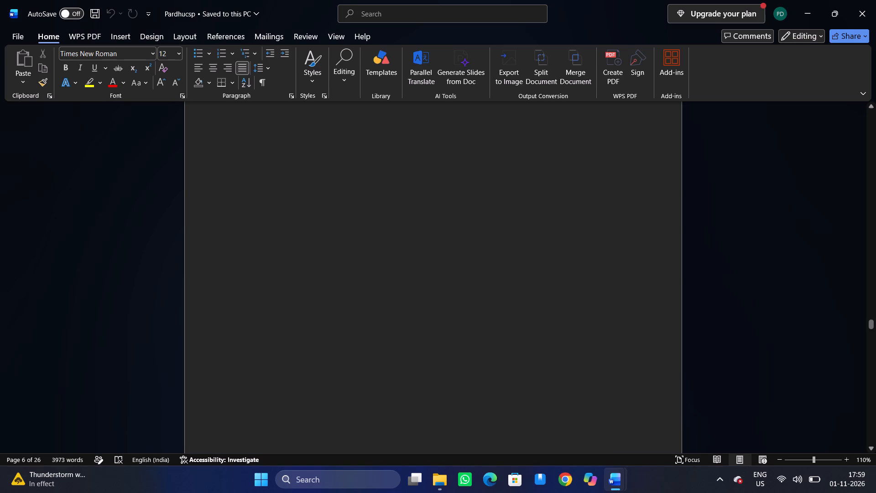
pyautogui.scroll(2, 638, 371)
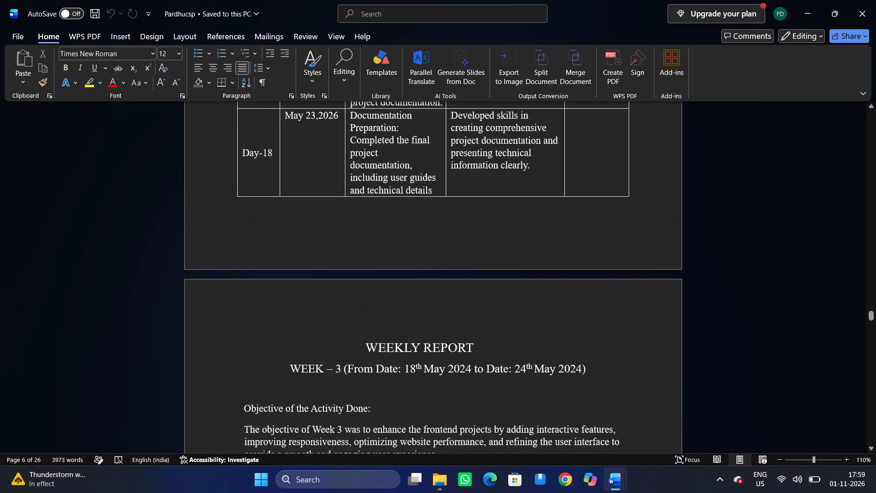
pyautogui.scroll(2, 638, 371)
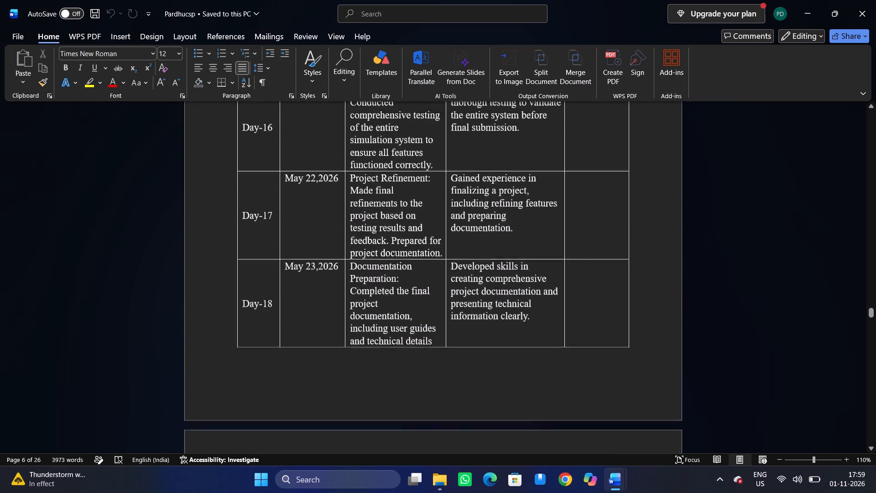
# Review the report backwards from the Week 3 log to the cover page, and re-examine the front matter from the title page to the abstract.
pyautogui.scroll(1, 638, 371)
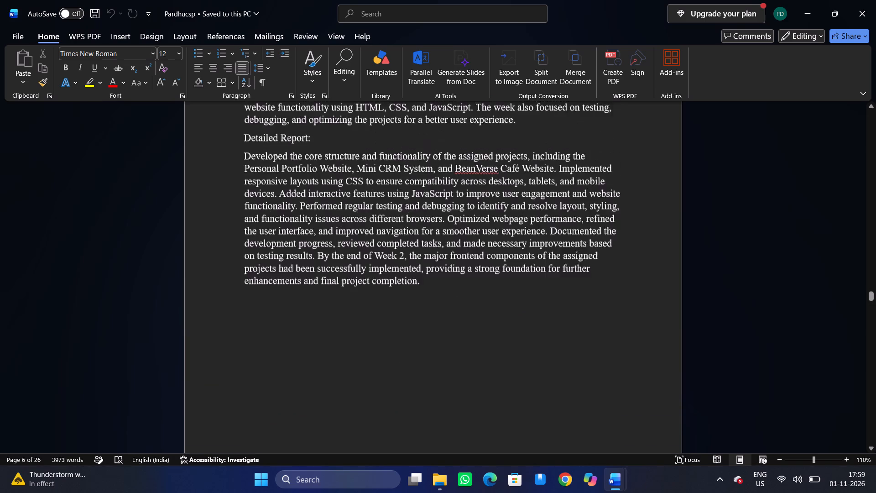
pyautogui.scroll(1, 638, 371)
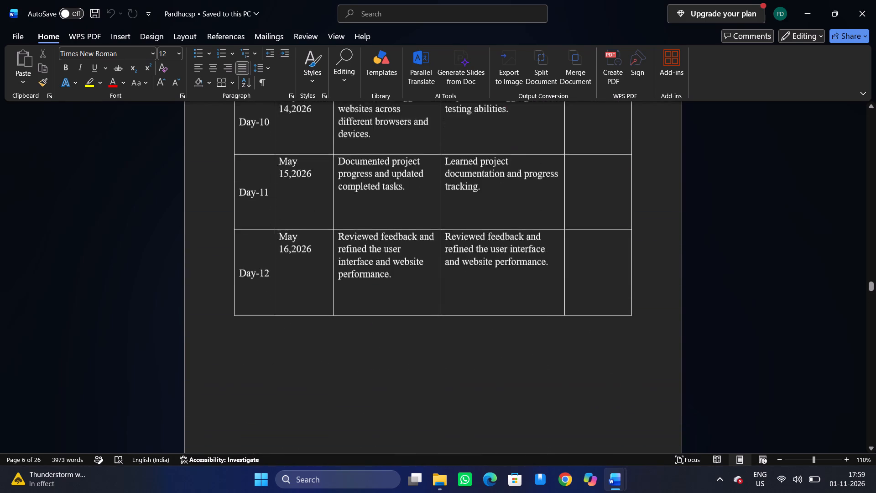
pyautogui.scroll(1, 638, 371)
pyautogui.hscroll(-1, 638, 371)
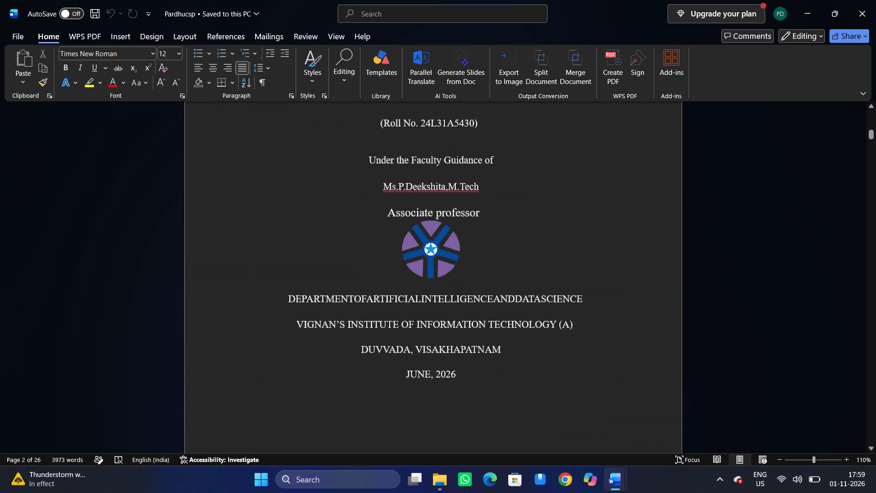
pyautogui.hscroll(-1, 638, 371)
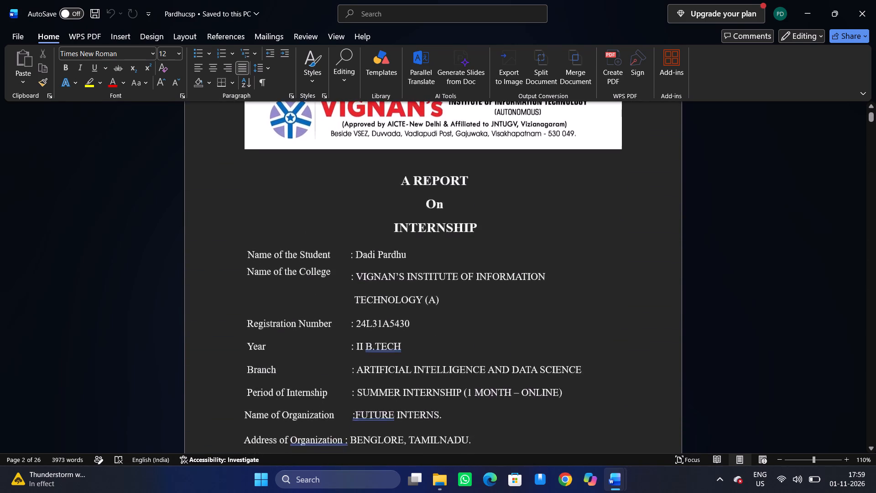
pyautogui.hscroll(-1, 638, 371)
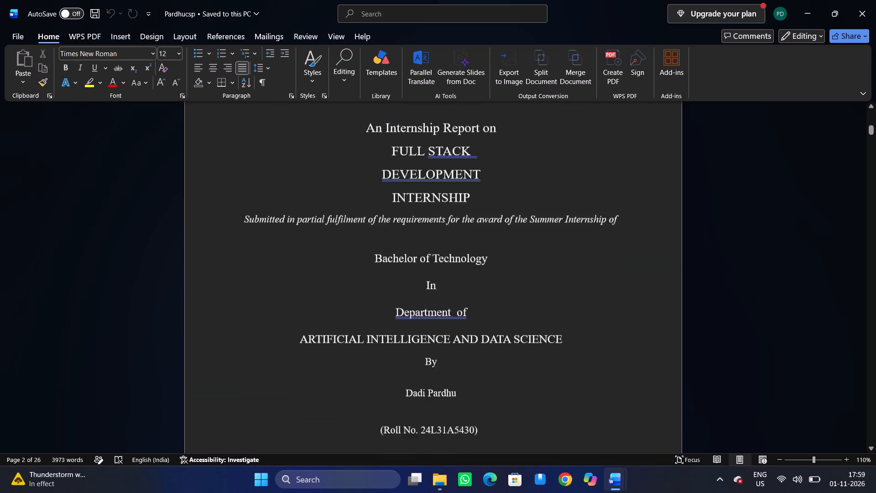
pyautogui.hscroll(-1, 638, 371)
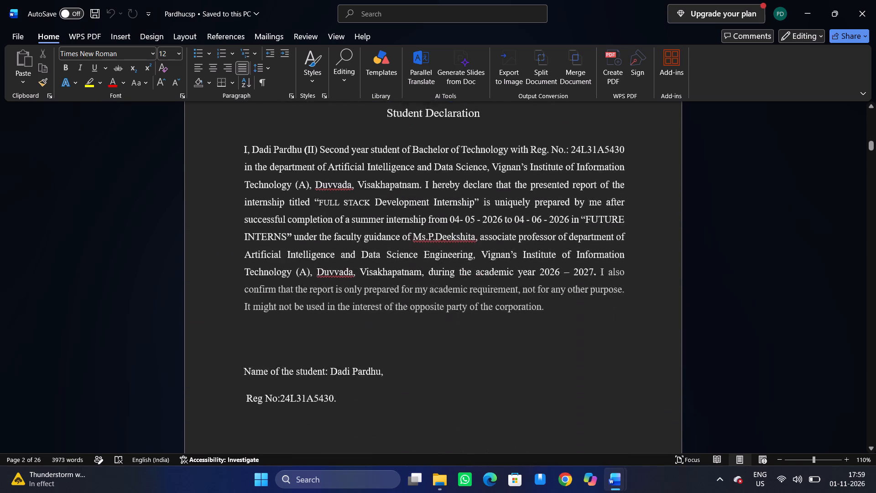
pyautogui.hscroll(-1, 638, 371)
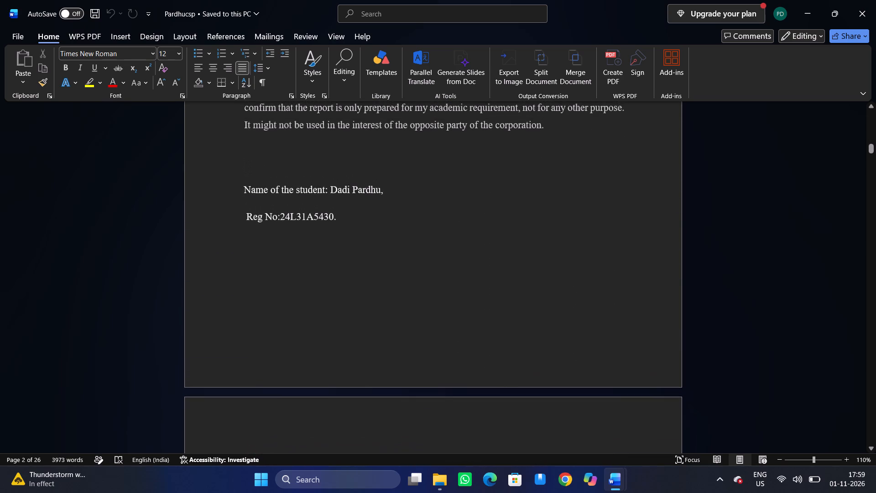
pyautogui.scroll(-1, 638, 371)
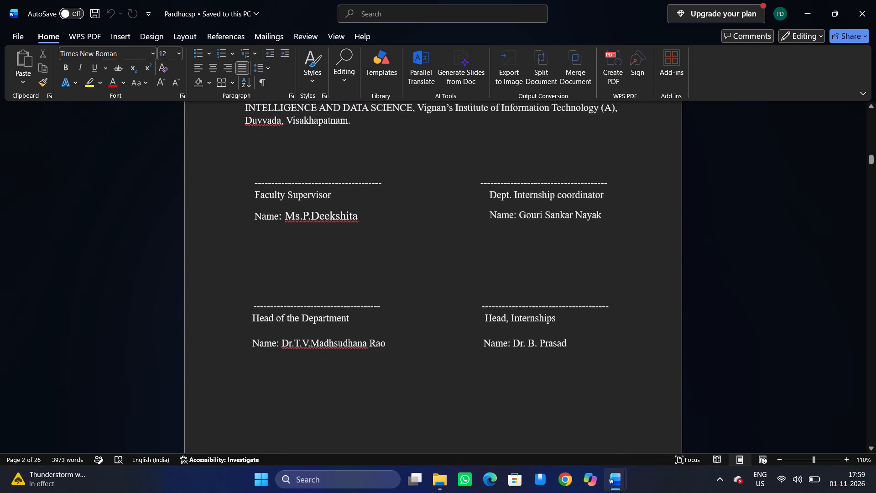
pyautogui.scroll(-1, 638, 371)
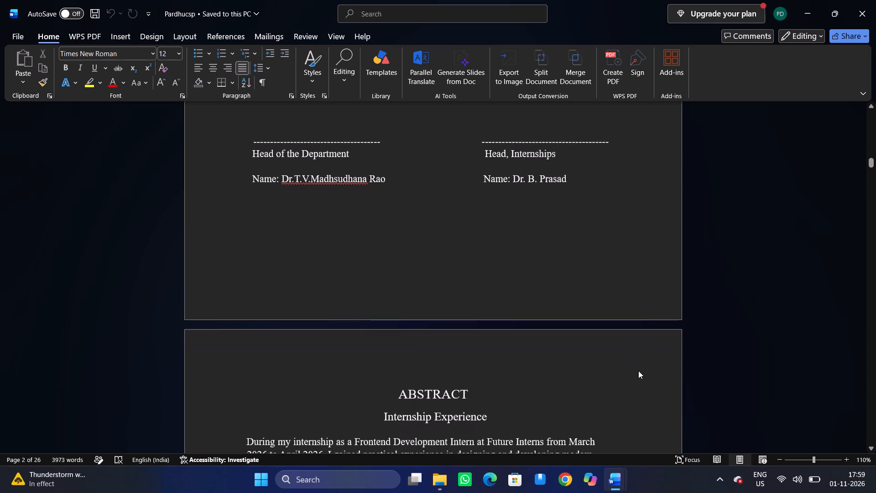
pyautogui.scroll(-2, 638, 371)
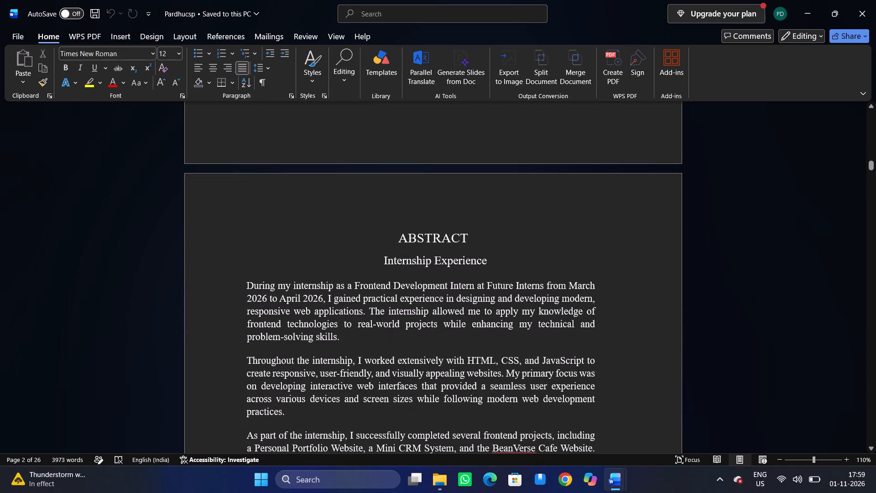
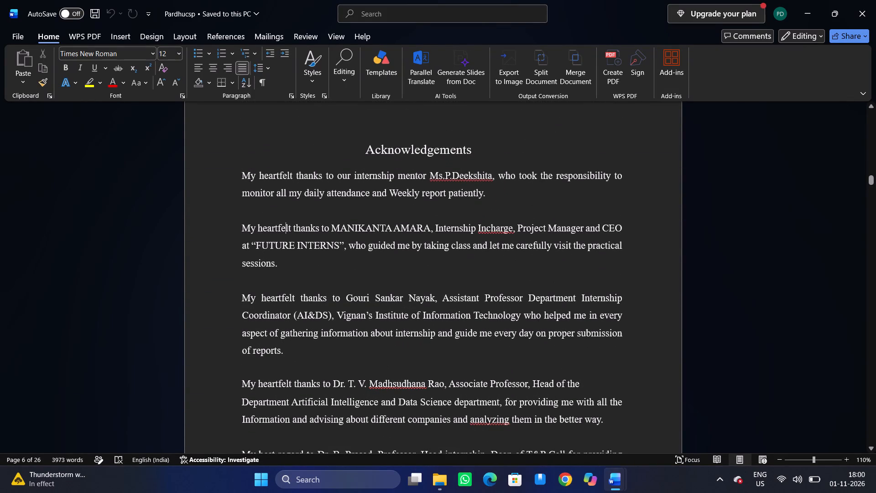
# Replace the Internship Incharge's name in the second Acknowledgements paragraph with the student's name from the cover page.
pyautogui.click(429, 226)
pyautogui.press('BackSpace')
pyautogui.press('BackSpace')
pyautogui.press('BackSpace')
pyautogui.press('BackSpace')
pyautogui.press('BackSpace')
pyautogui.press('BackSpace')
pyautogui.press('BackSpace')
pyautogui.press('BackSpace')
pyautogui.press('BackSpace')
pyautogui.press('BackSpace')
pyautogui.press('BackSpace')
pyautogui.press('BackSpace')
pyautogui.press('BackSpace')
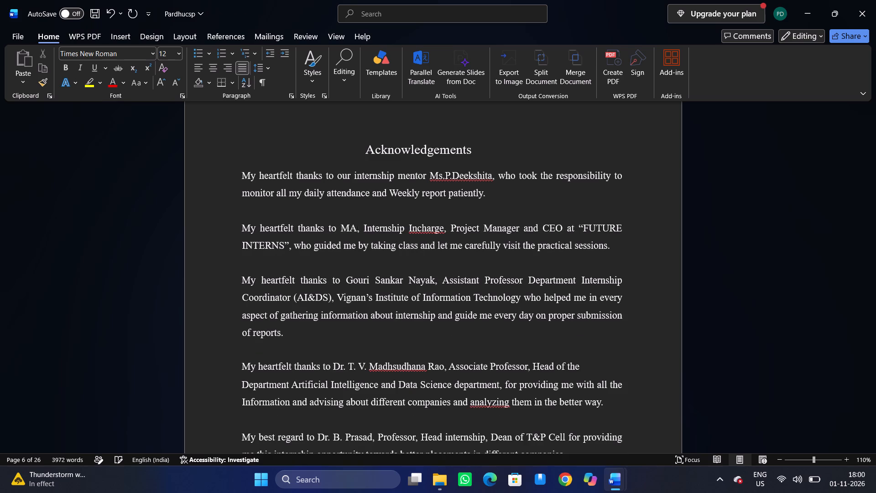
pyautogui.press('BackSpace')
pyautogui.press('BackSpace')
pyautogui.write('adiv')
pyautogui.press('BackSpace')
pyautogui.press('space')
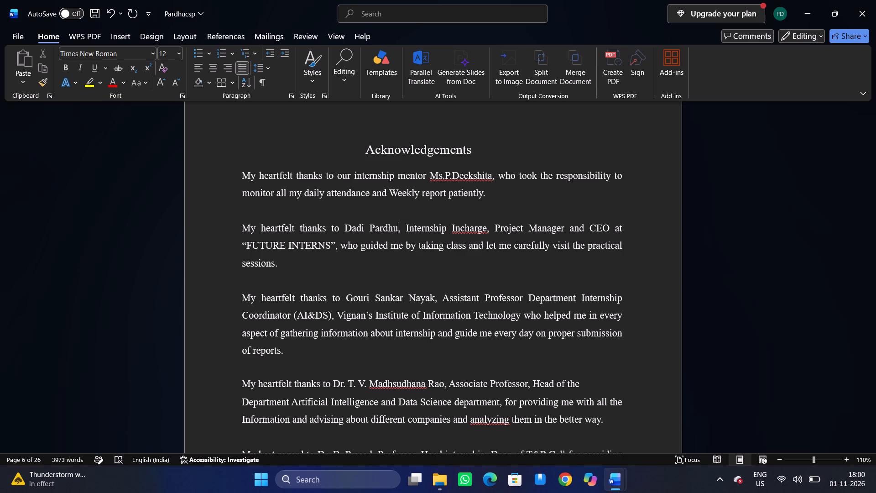
# Replace the name in the second Acknowledgements paragraph with the Internship Incharge's own name, capitalised normally and with the first name split in two.
pyautogui.press('BackSpace')
pyautogui.press('BackSpace')
pyautogui.press('BackSpace')
pyautogui.press('BackSpace')
pyautogui.press('BackSpace')
pyautogui.press('BackSpace')
pyautogui.press('BackSpace')
pyautogui.press('BackSpace')
pyautogui.press('BackSpace')
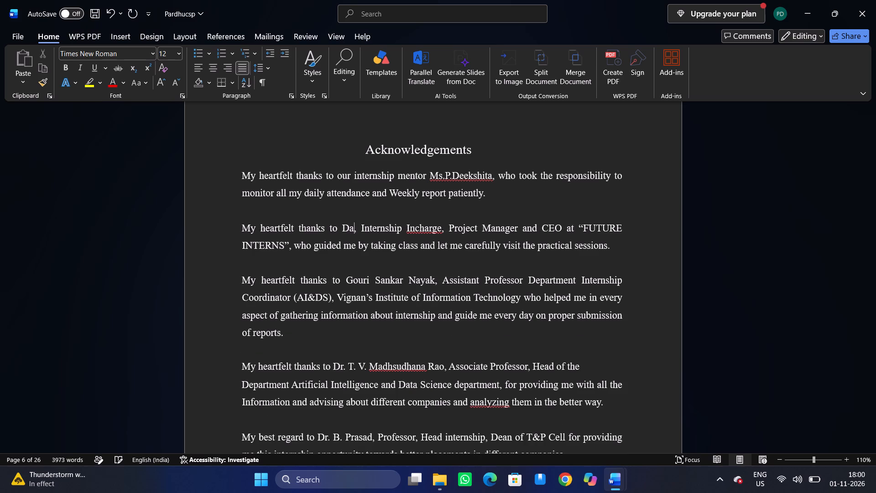
pyautogui.press('BackSpace')
pyautogui.press('BackSpace')
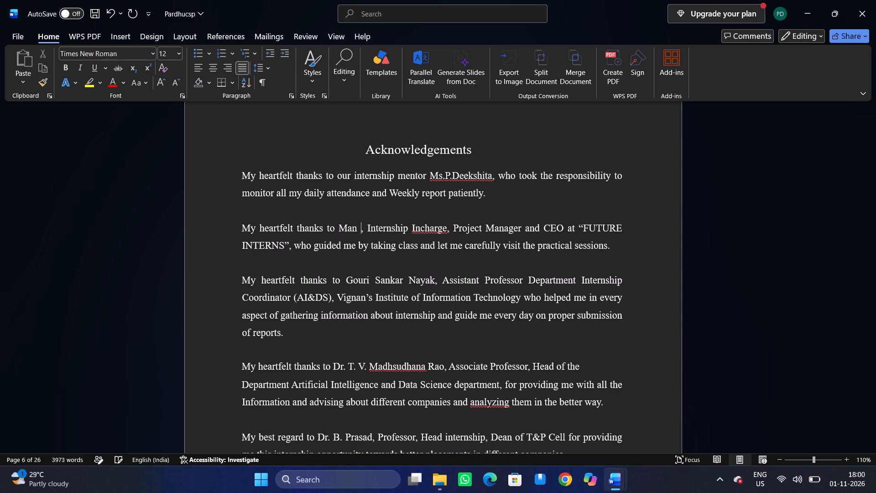
pyautogui.press('=')
pyautogui.press('BackSpace')
pyautogui.press('BackSpace')
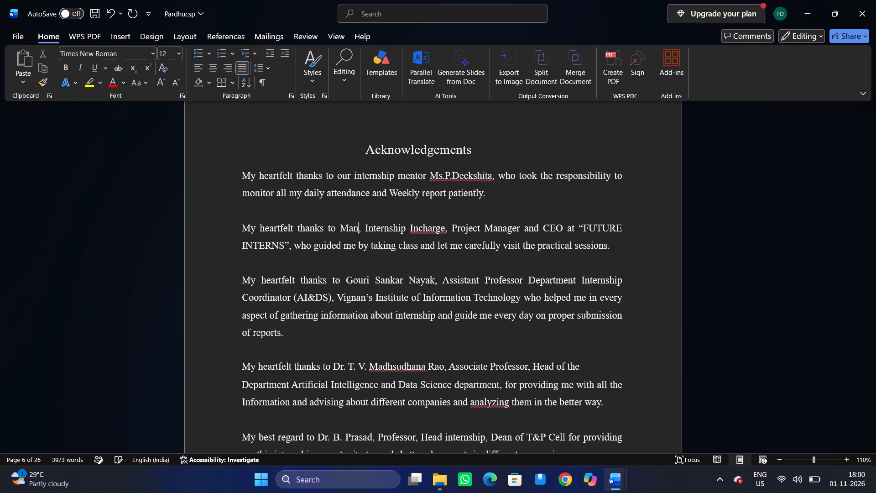
pyautogui.write('i k')
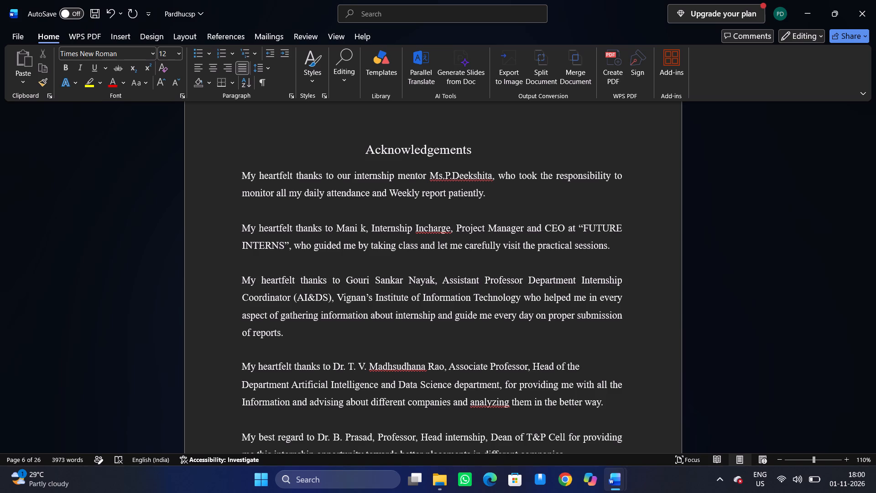
pyautogui.write('anta')
pyautogui.press('space')
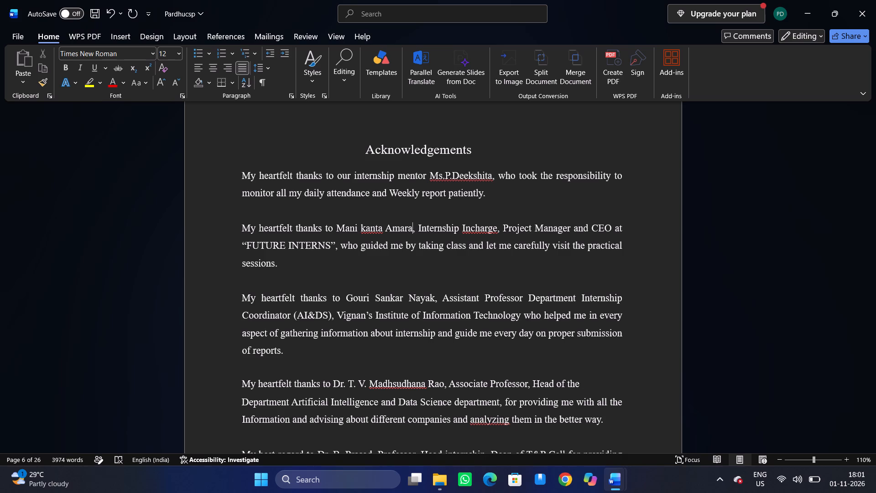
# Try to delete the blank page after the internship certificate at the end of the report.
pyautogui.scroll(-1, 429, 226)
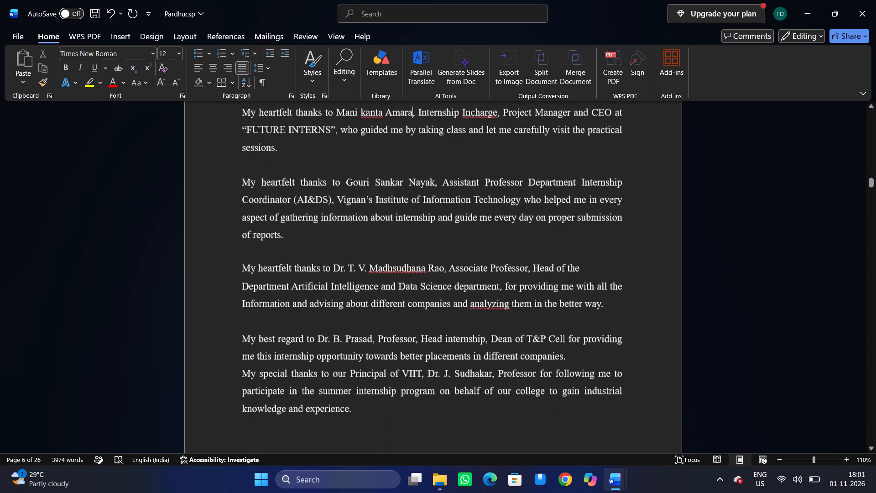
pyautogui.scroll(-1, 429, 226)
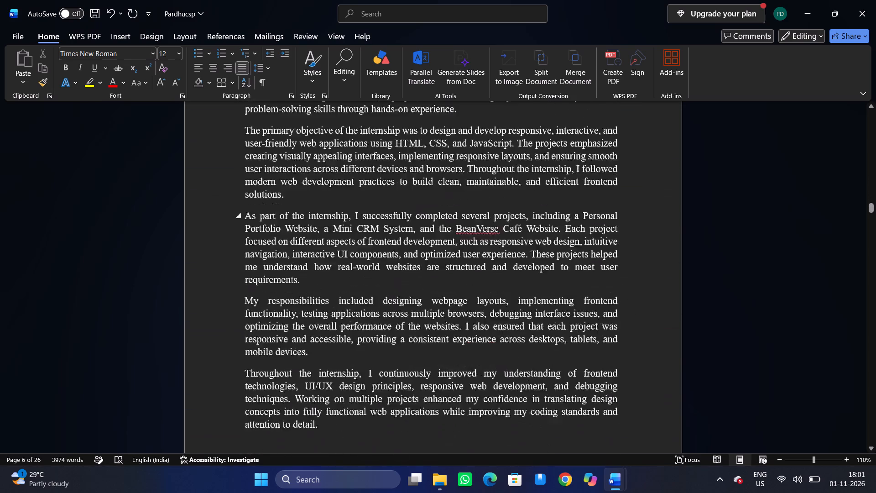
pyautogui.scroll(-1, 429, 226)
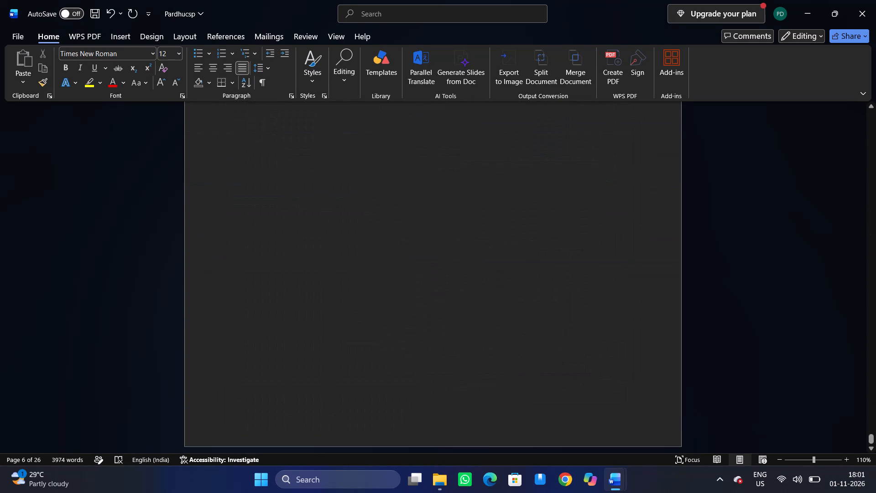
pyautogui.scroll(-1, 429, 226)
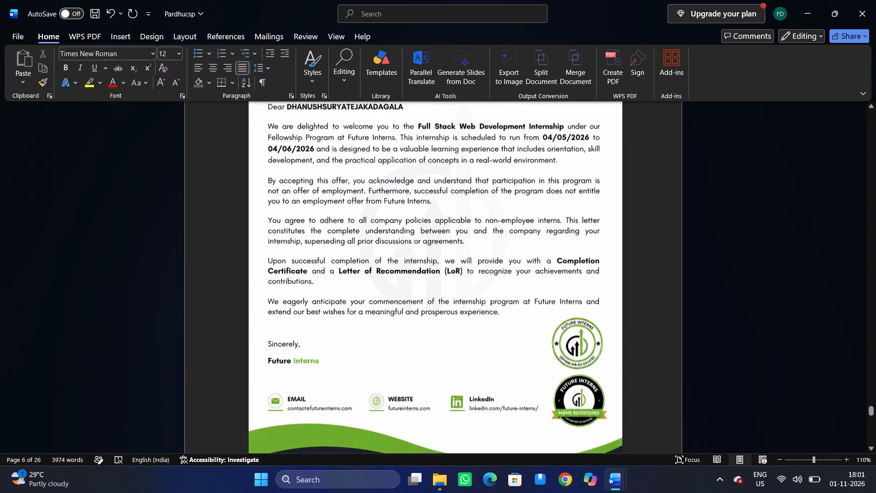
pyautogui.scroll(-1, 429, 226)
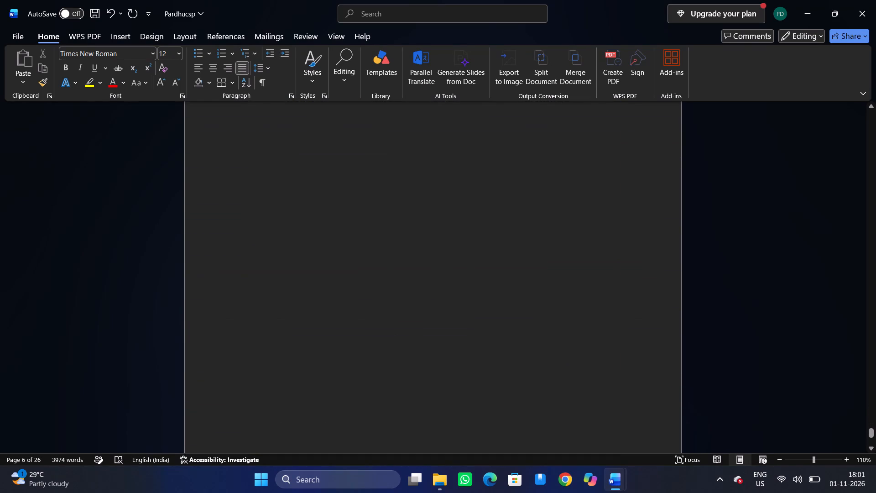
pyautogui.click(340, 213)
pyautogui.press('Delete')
# Examine the front matter again, from the title page through the declaration, certificate and abstract to the acknowledgements.
pyautogui.scroll(13, 340, 213)
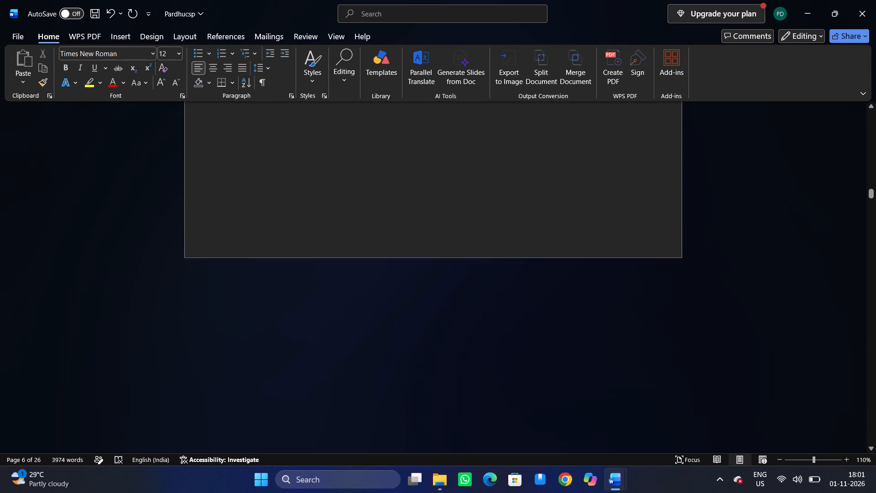
pyautogui.scroll(-1, 340, 213)
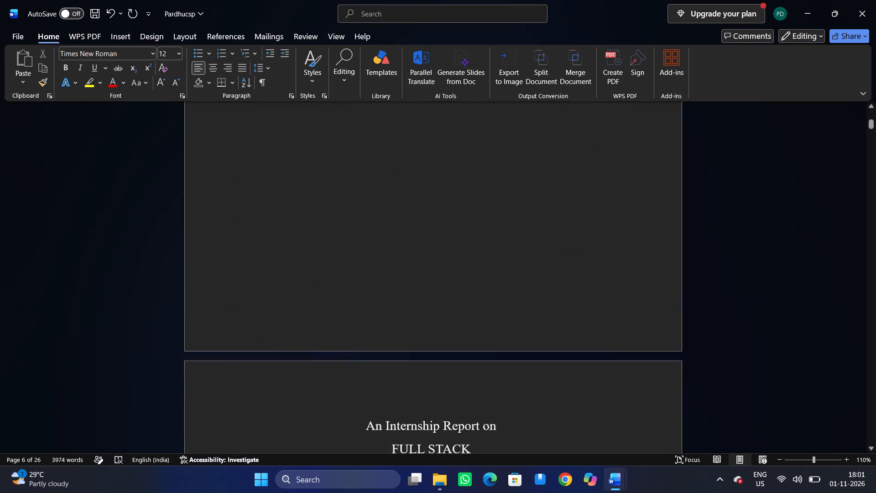
pyautogui.scroll(-1, 340, 213)
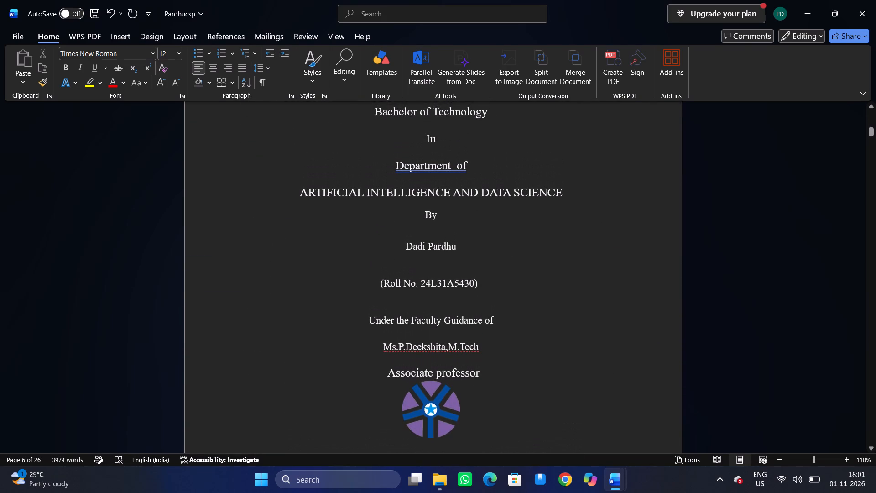
pyautogui.click(405, 246)
pyautogui.scroll(-1, 405, 246)
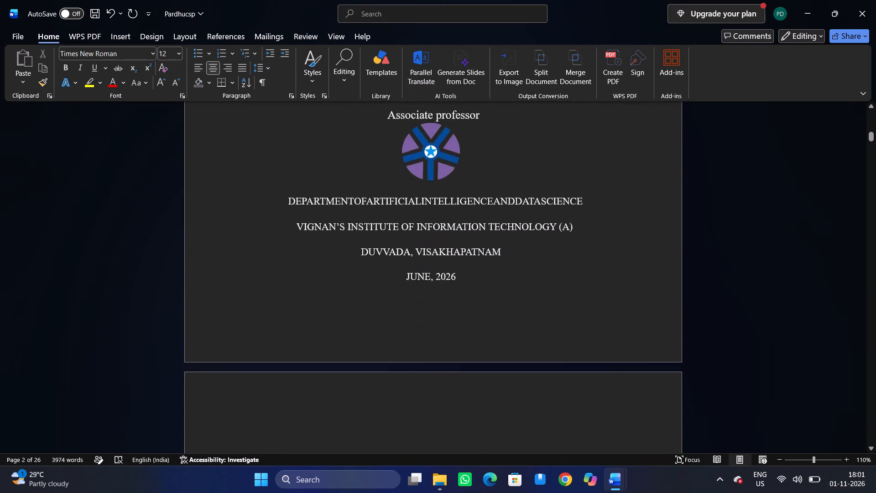
pyautogui.scroll(-1, 405, 246)
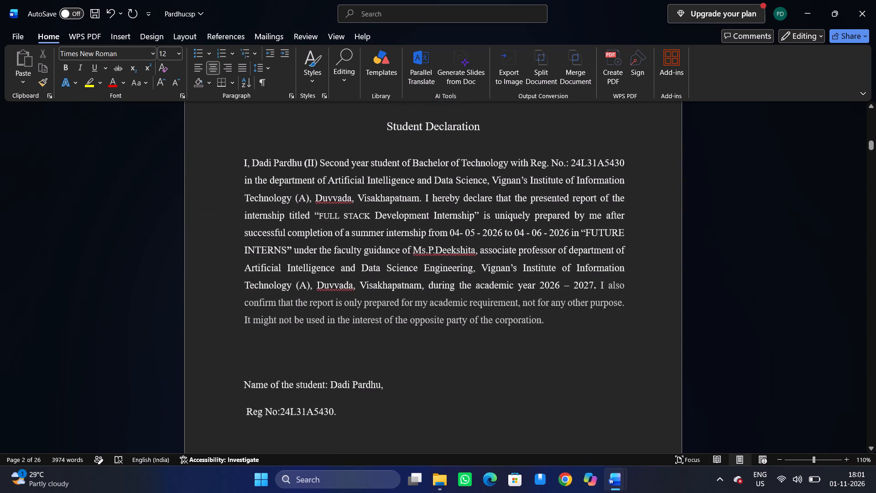
pyautogui.scroll(-2, 405, 246)
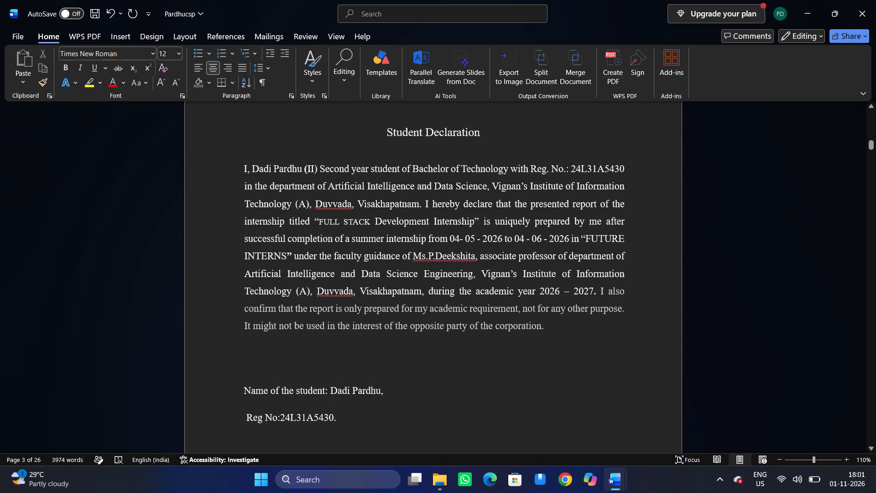
pyautogui.scroll(-1, 299, 195)
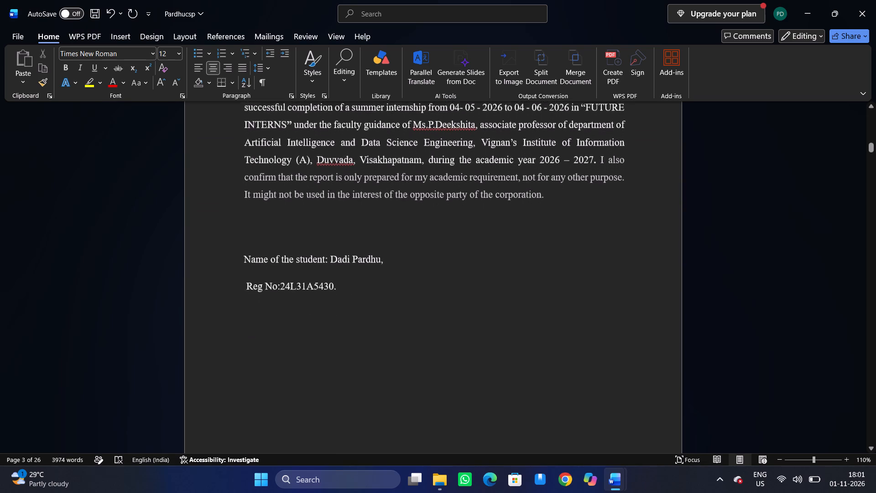
pyautogui.scroll(-1, 299, 195)
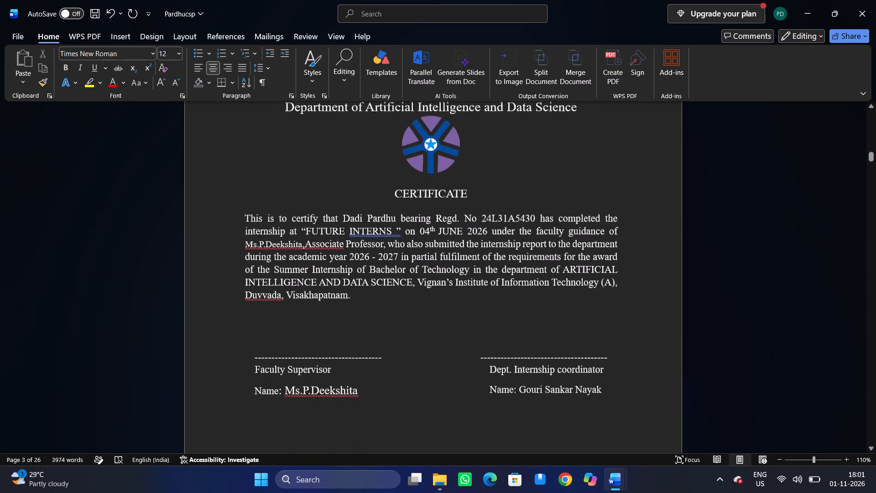
pyautogui.scroll(-1, 299, 195)
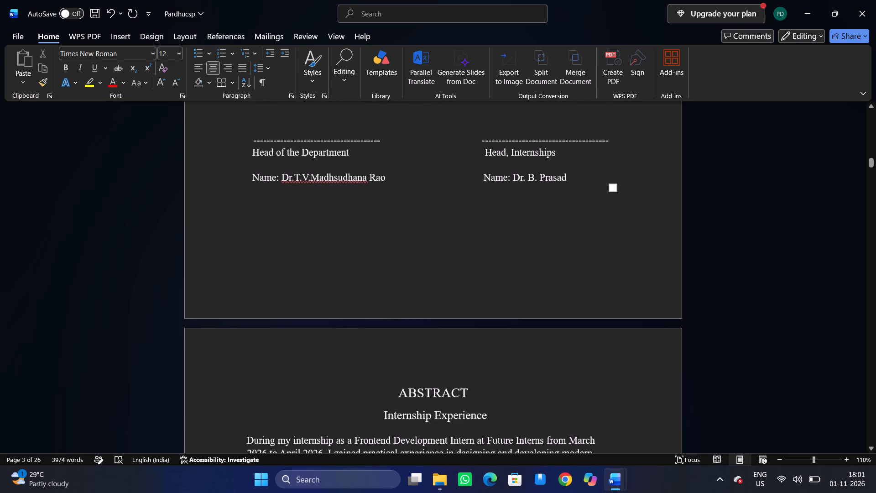
pyautogui.scroll(-1, 299, 195)
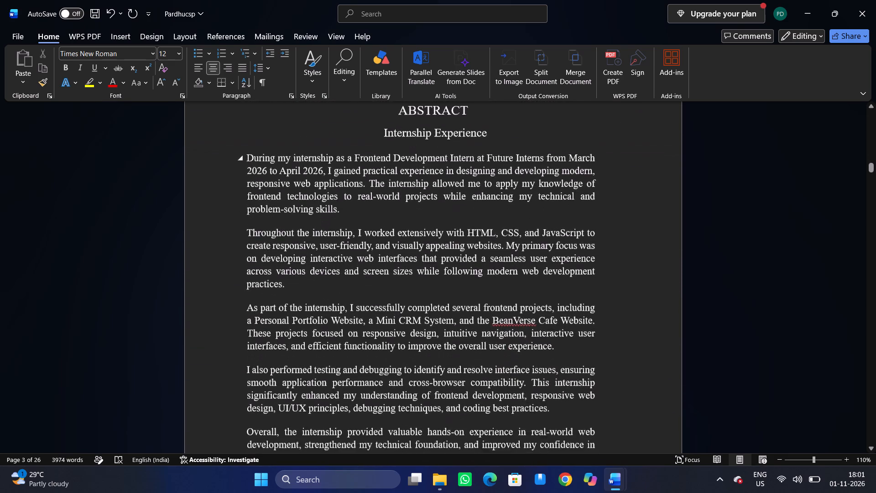
pyautogui.scroll(-1, 299, 195)
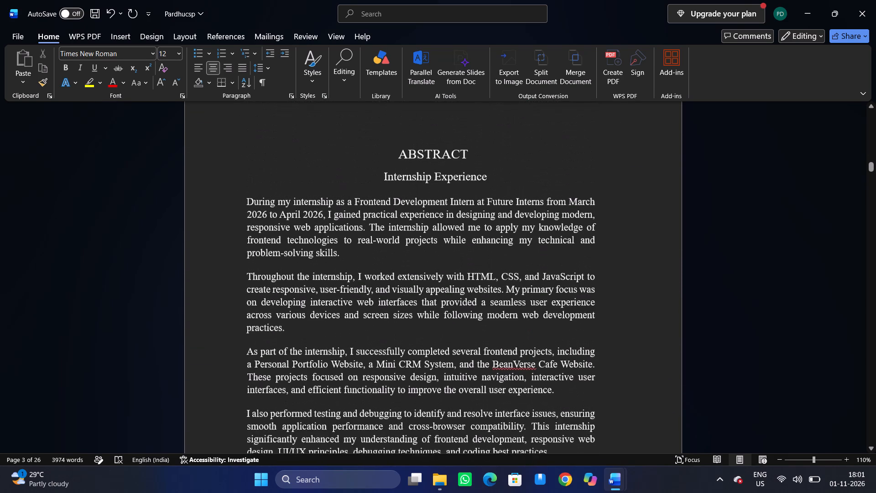
pyautogui.scroll(-7, 299, 195)
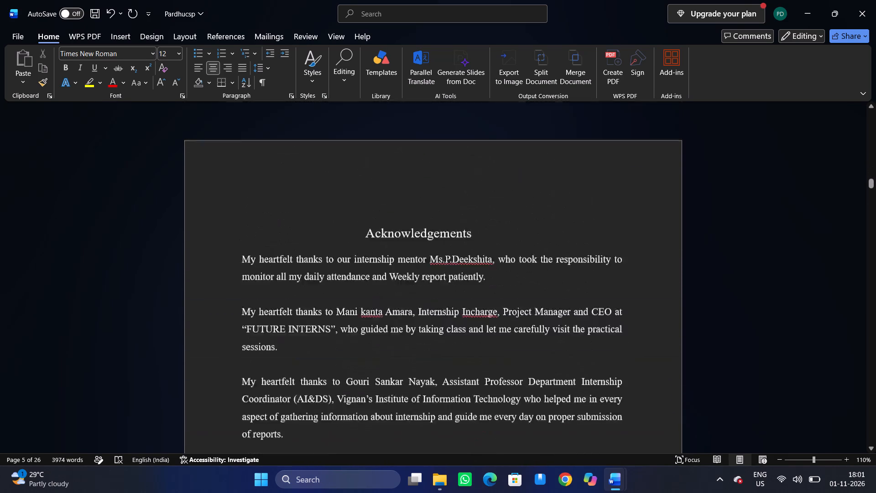
# Examine the internship certificate and offer letter near the end of the report, and select the offer letter image.
pyautogui.scroll(-13, 299, 195)
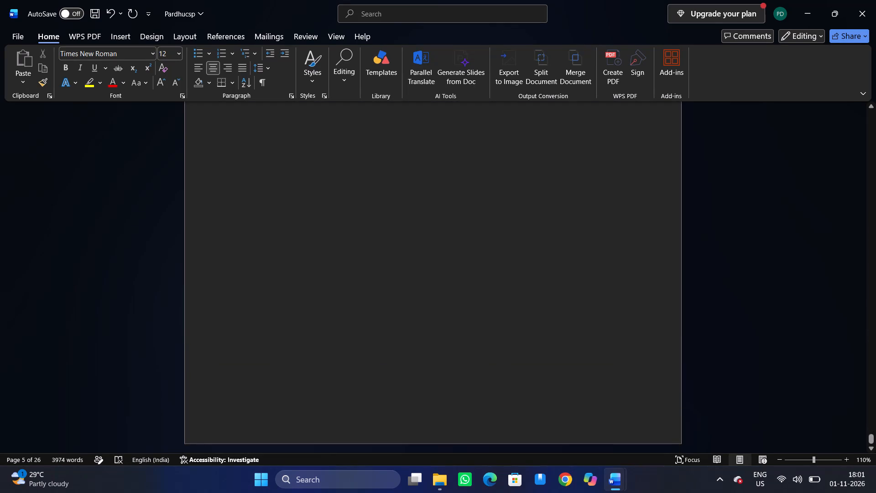
pyautogui.scroll(-6, 299, 195)
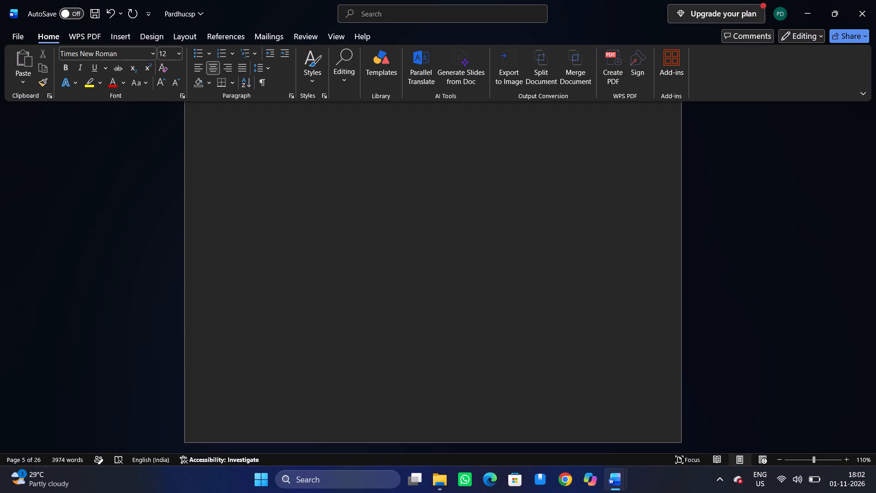
pyautogui.scroll(1, 299, 195)
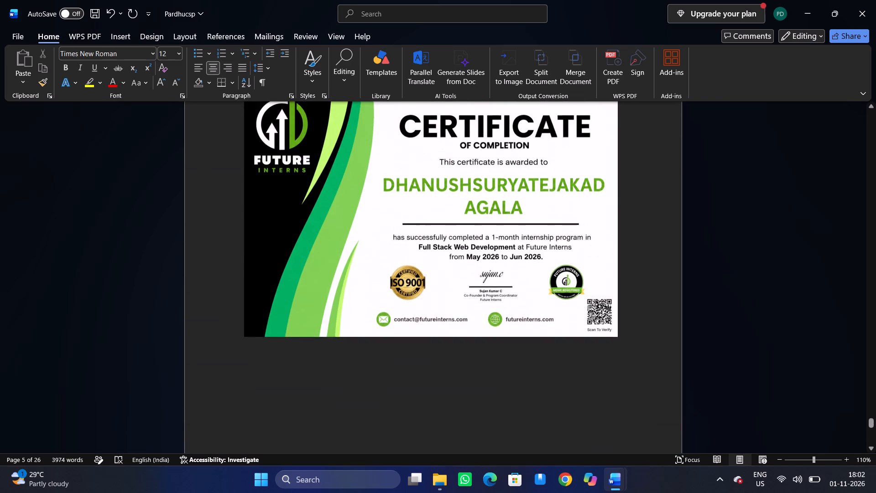
pyautogui.scroll(1, 299, 195)
pyautogui.click(407, 253)
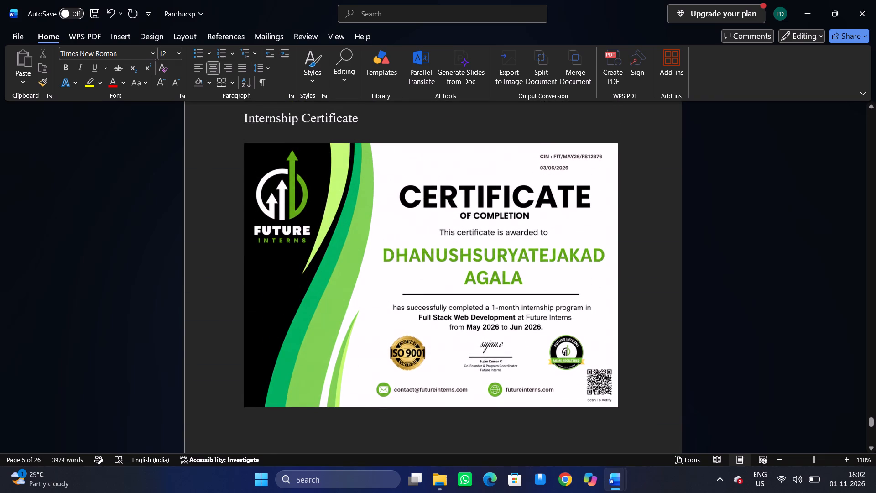
pyautogui.scroll(1, 407, 253)
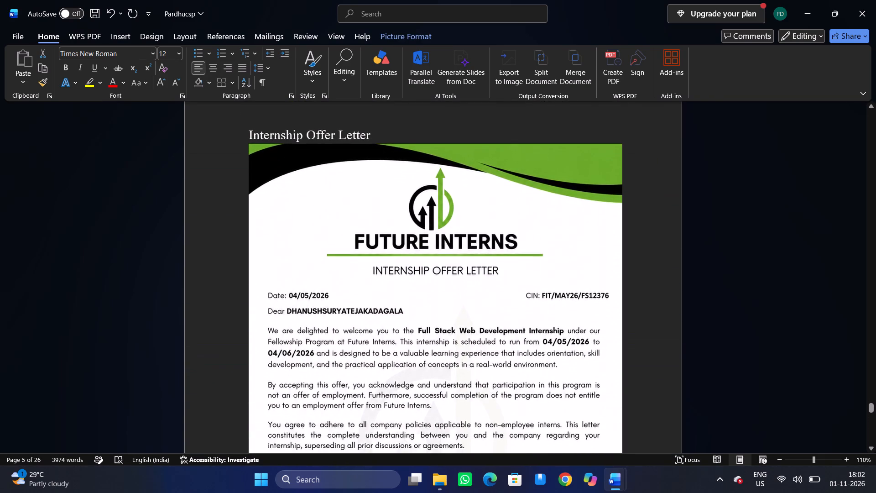
pyautogui.scroll(1, 407, 253)
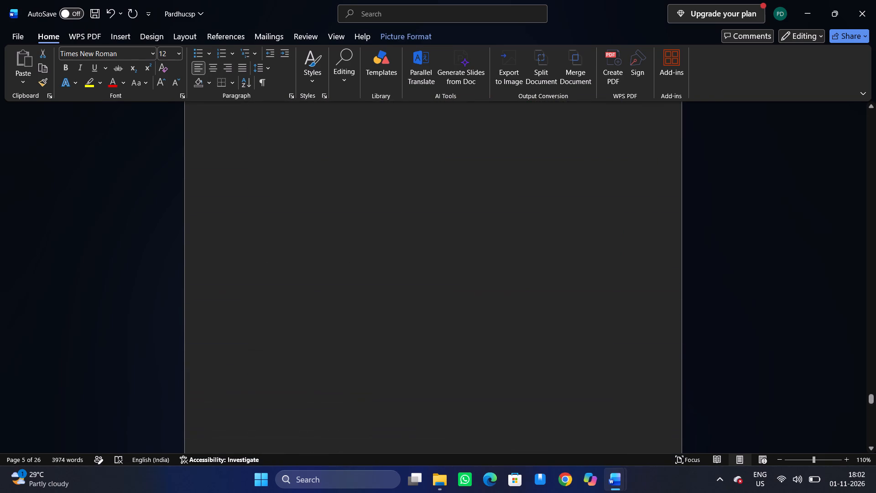
pyautogui.scroll(1, 407, 253)
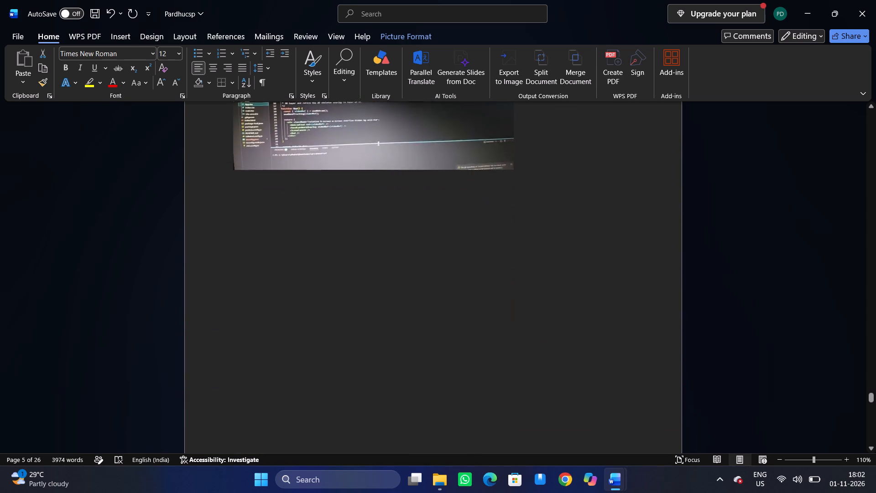
pyautogui.scroll(1, 407, 253)
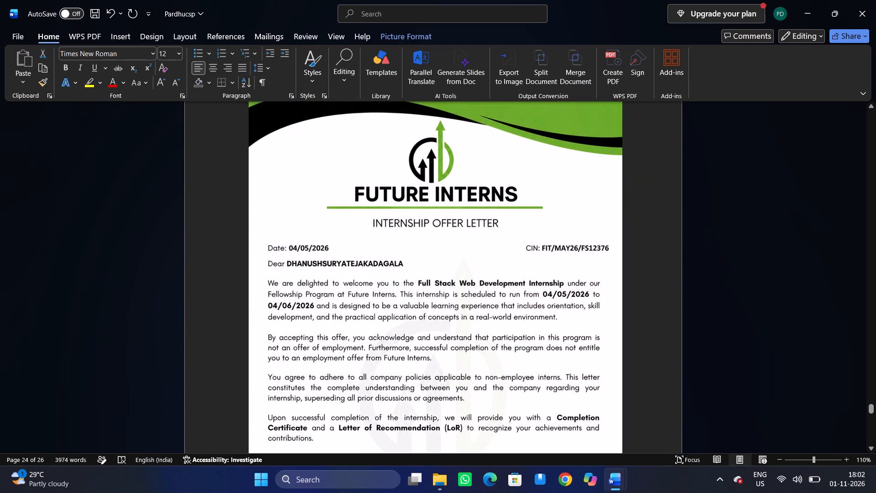
pyautogui.click(407, 253)
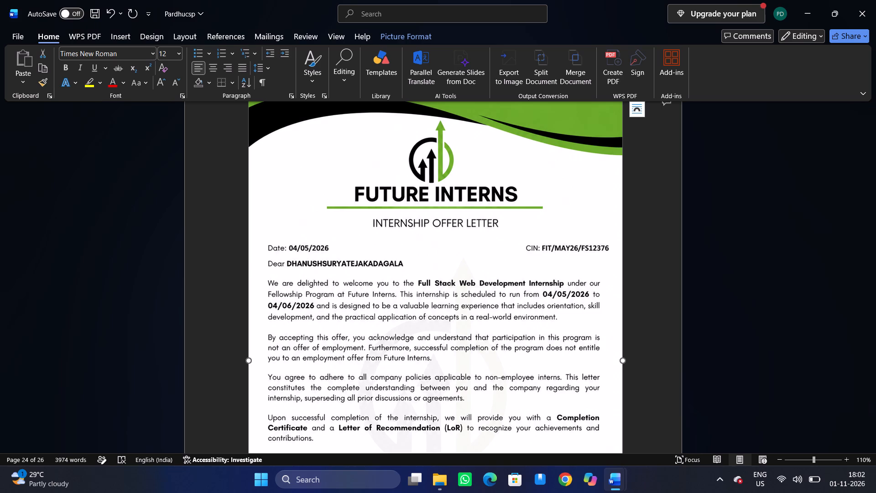
# Delete the offer letter image and the certificate image from the internship documents at the end of the report.
pyautogui.press('Delete')
pyautogui.click(410, 270)
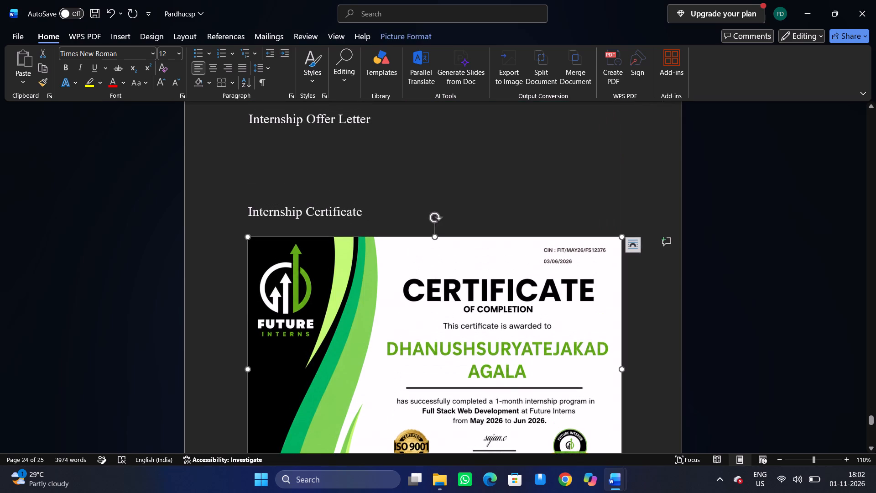
pyautogui.press('Delete')
# Add an empty line below the Internship Offer Letter heading.
pyautogui.click(374, 123)
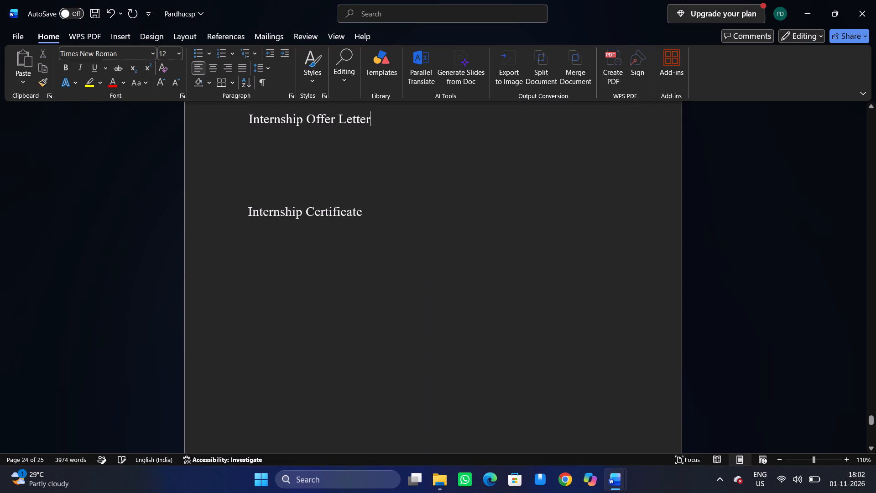
pyautogui.press('Return')
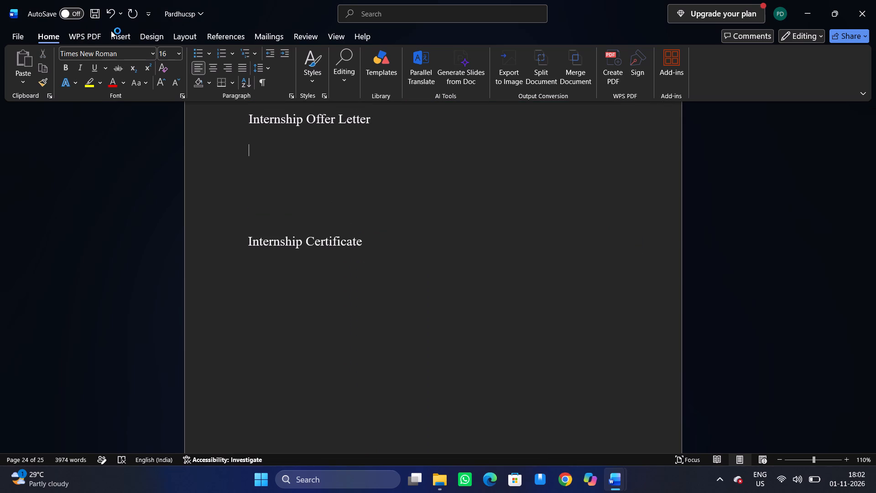
# Start inserting a picture from this device and look through the Downloads folder for a suitable image.
pyautogui.click(115, 31)
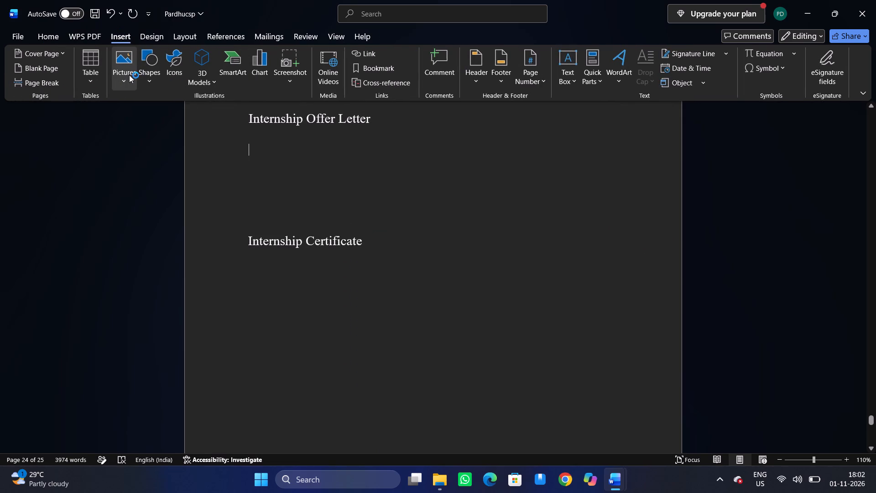
pyautogui.click(129, 75)
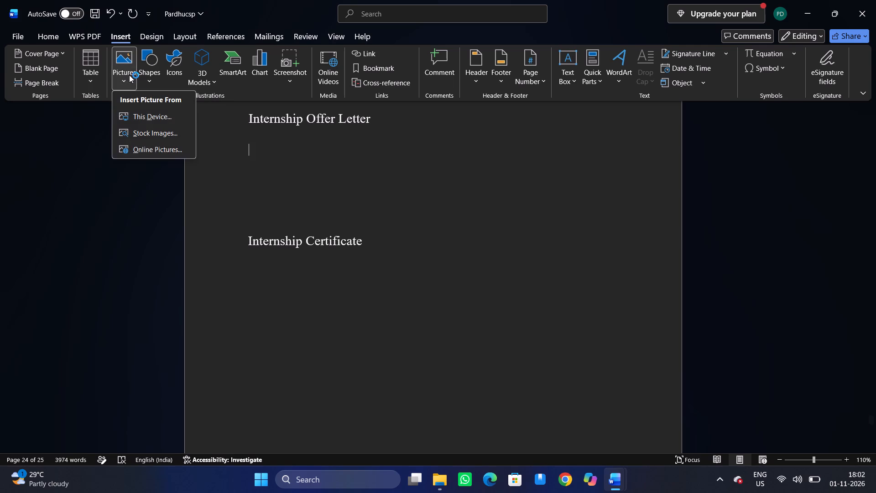
pyautogui.click(141, 115)
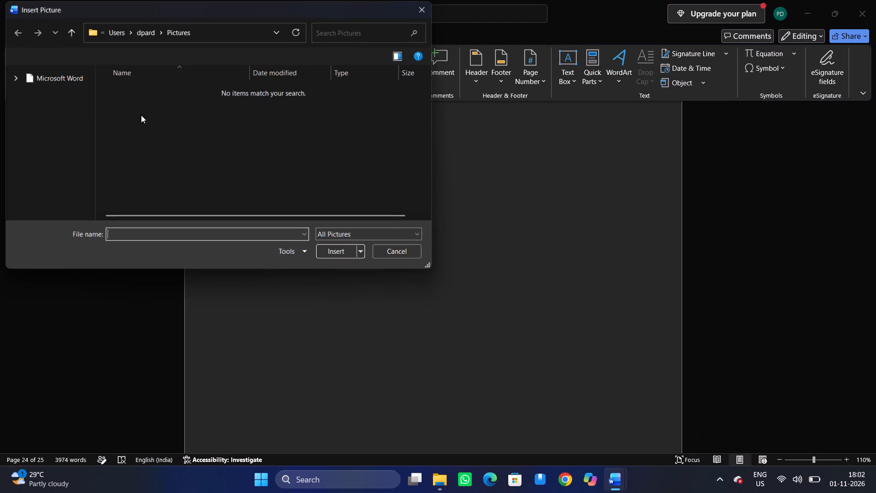
pyautogui.click(57, 162)
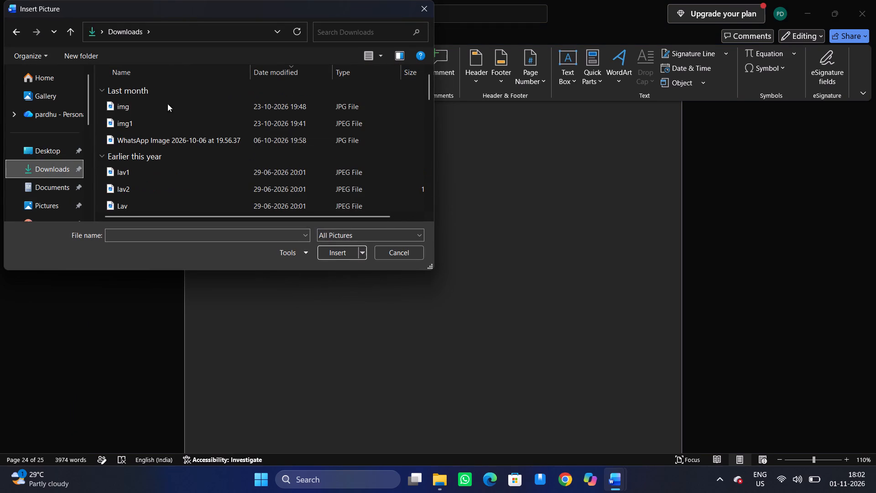
pyautogui.scroll(-1, 165, 152)
pyautogui.moveTo(431, 92); pyautogui.dragTo(431, 94)
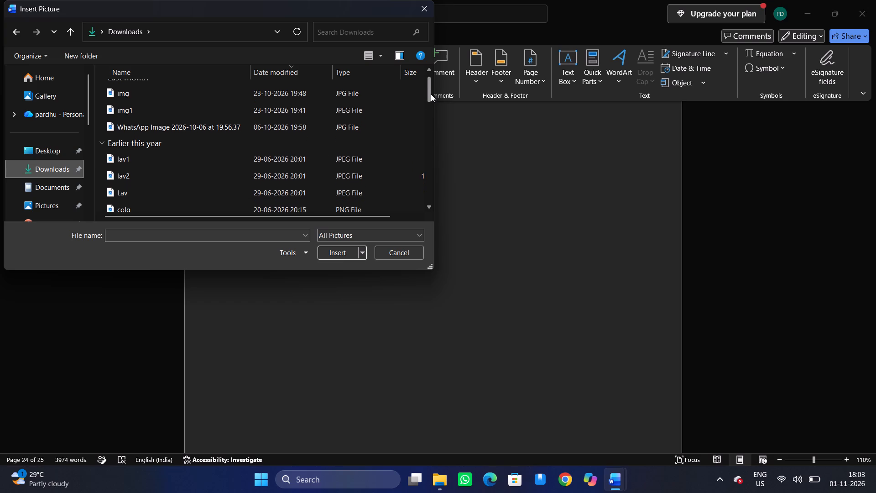
pyautogui.moveTo(431, 94); pyautogui.dragTo(430, 110)
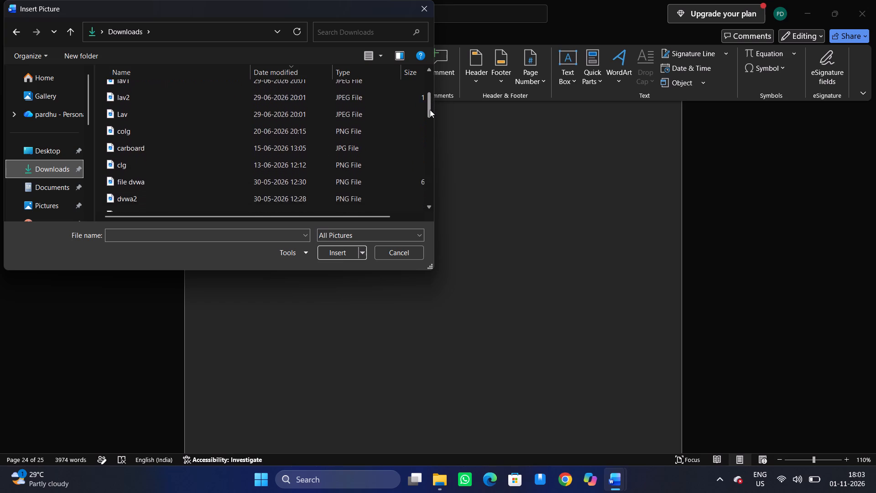
pyautogui.moveTo(430, 110); pyautogui.dragTo(428, 121)
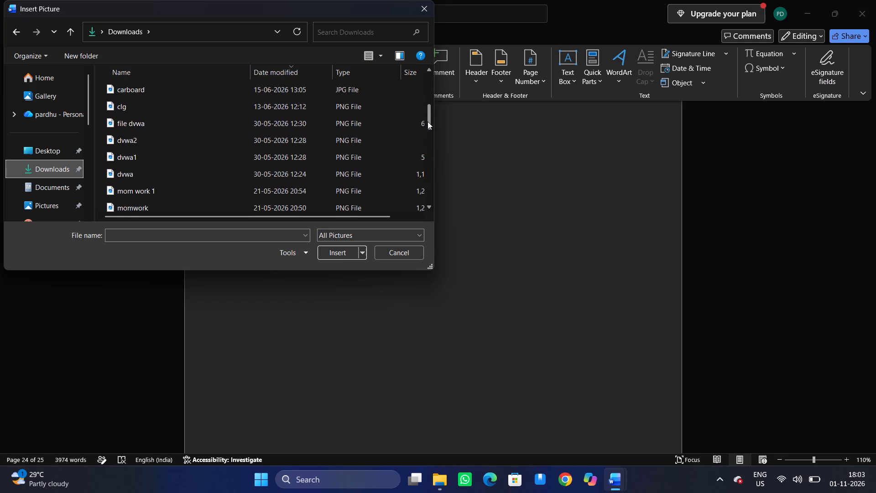
pyautogui.moveTo(428, 121); pyautogui.dragTo(428, 116)
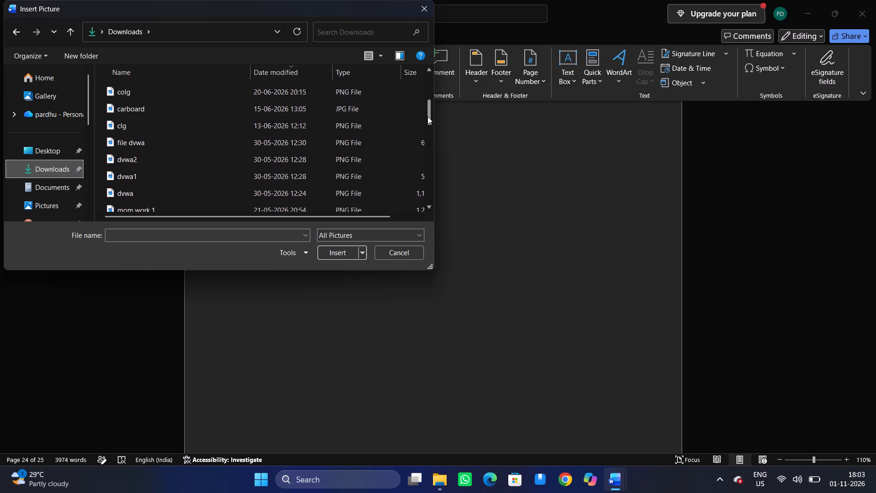
pyautogui.moveTo(428, 116); pyautogui.dragTo(427, 107)
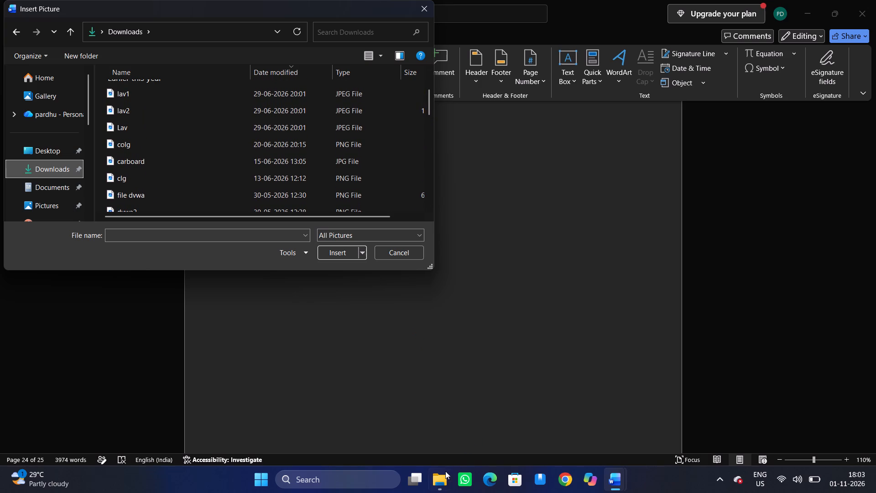
# Switch to File Explorer and look through the Downloads folder for the replacement offer letter and certificate files.
pyautogui.click(446, 483)
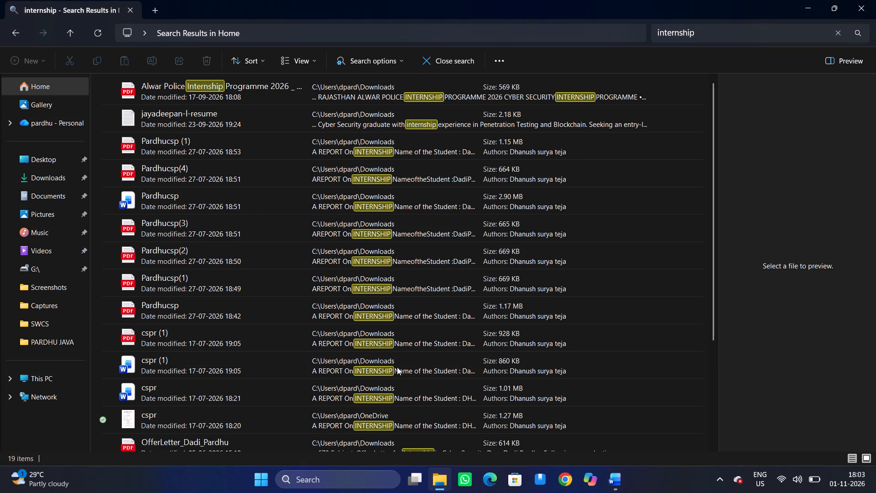
pyautogui.click(52, 173)
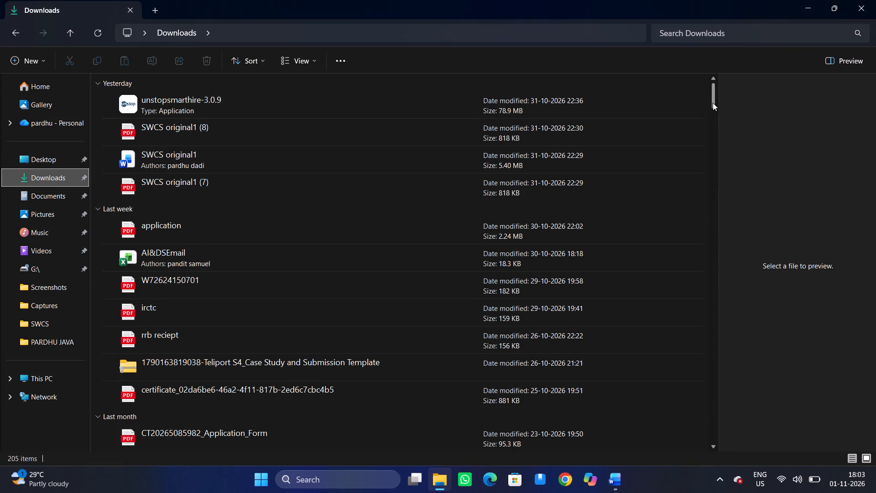
pyautogui.moveTo(713, 103); pyautogui.dragTo(714, 124)
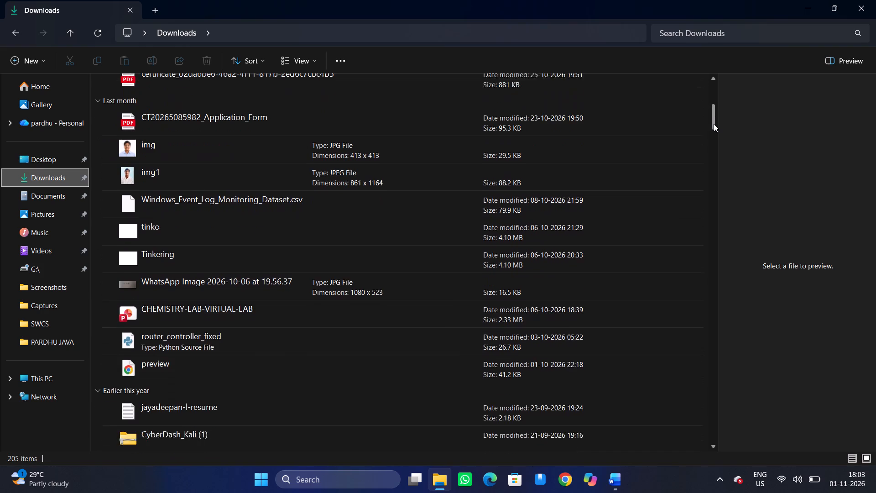
pyautogui.moveTo(714, 124); pyautogui.dragTo(716, 150)
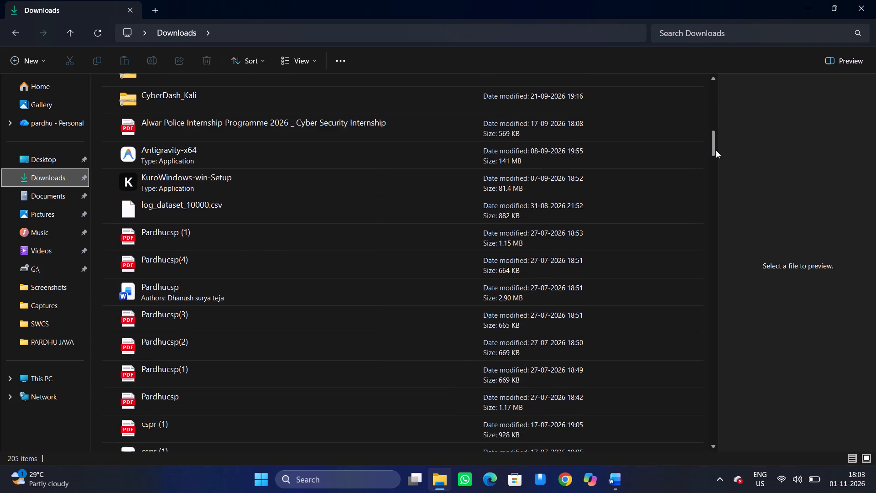
pyautogui.moveTo(716, 150); pyautogui.dragTo(716, 153)
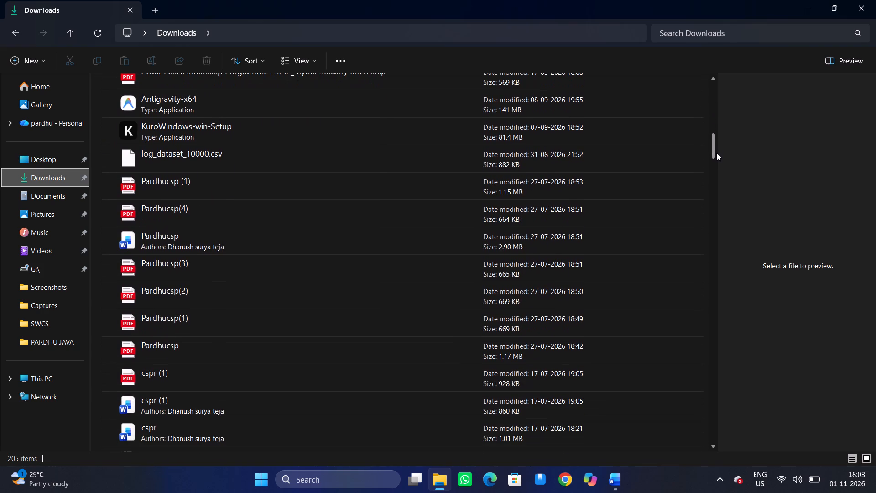
pyautogui.moveTo(716, 153); pyautogui.dragTo(716, 154)
pyautogui.moveTo(716, 154); pyautogui.dragTo(716, 163)
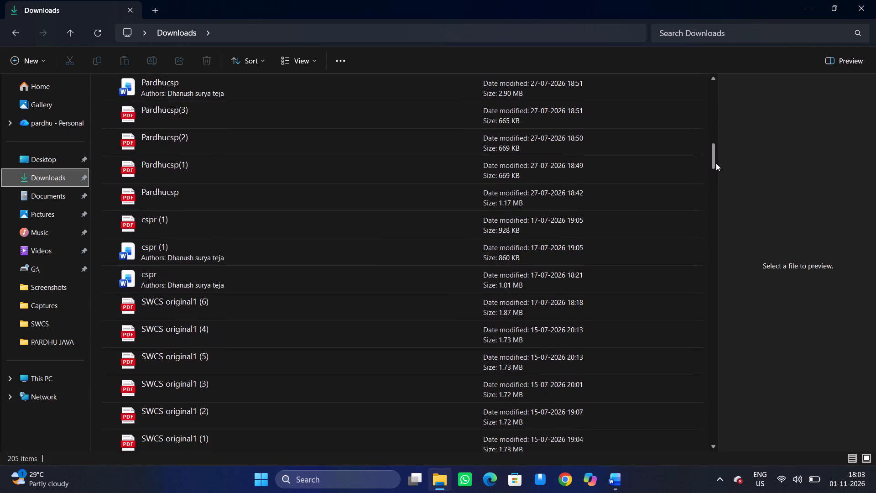
pyautogui.moveTo(716, 163); pyautogui.dragTo(720, 194)
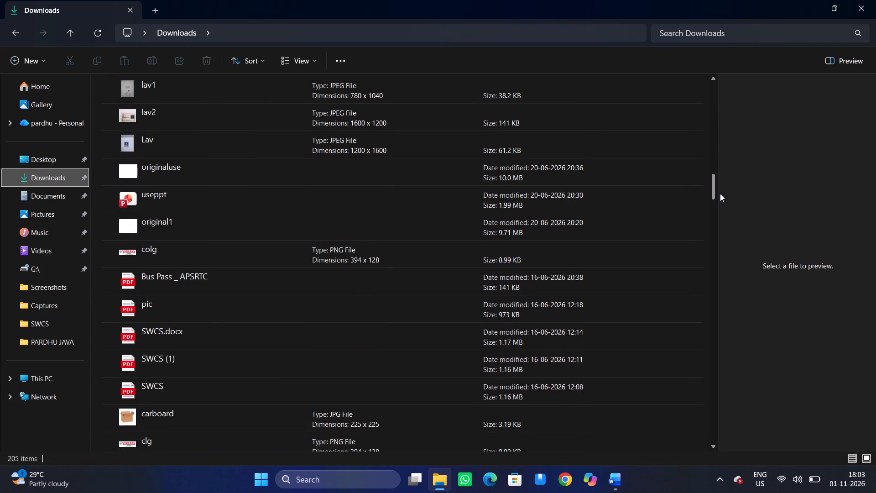
pyautogui.moveTo(720, 194); pyautogui.dragTo(720, 201)
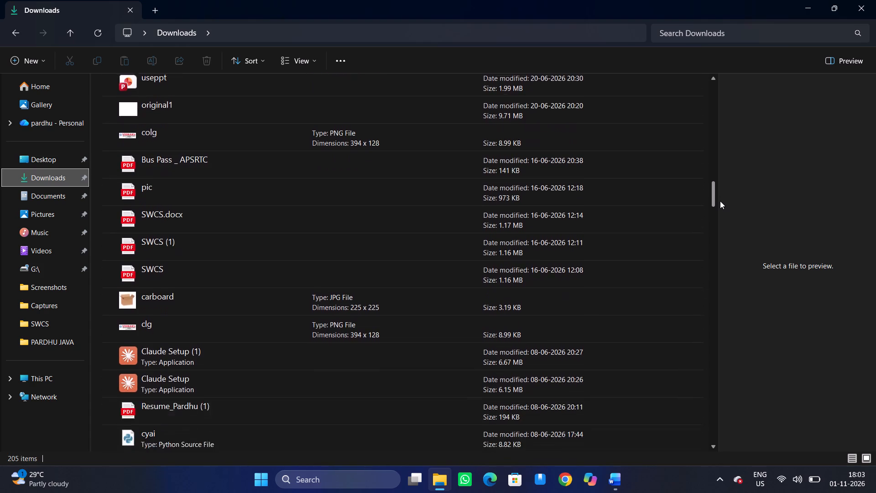
pyautogui.moveTo(720, 201); pyautogui.dragTo(721, 225)
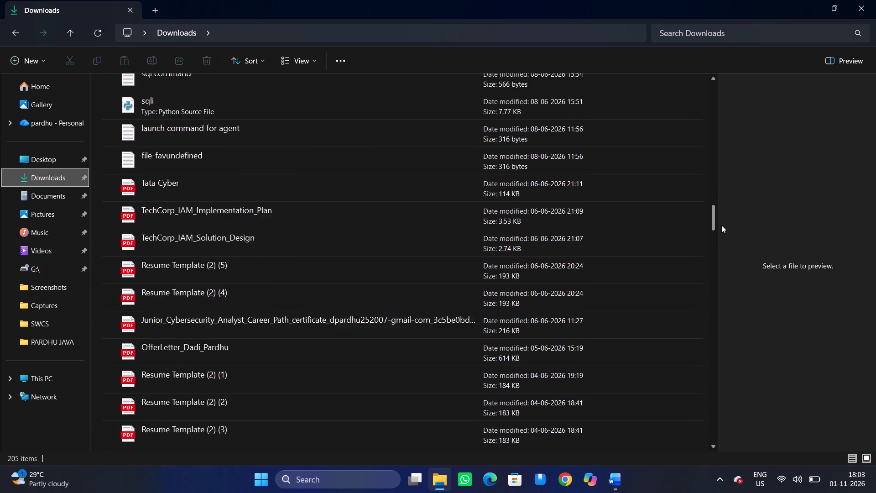
pyautogui.moveTo(721, 225); pyautogui.dragTo(722, 233)
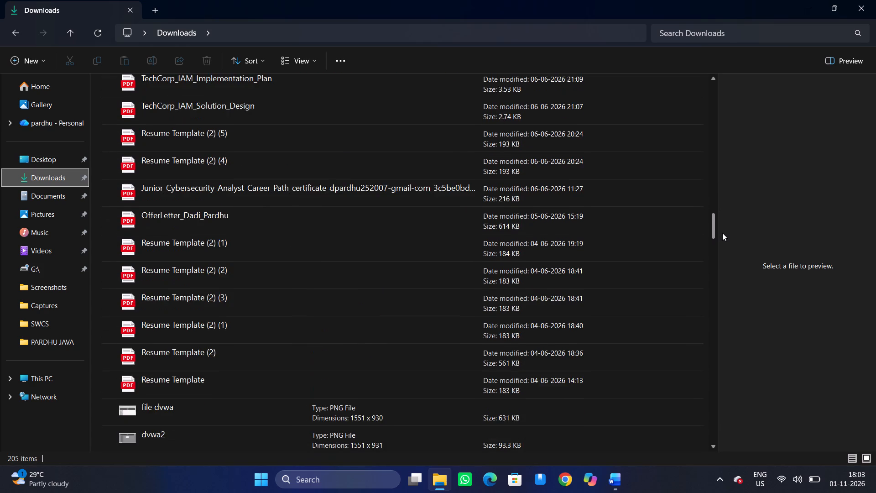
pyautogui.moveTo(722, 233); pyautogui.dragTo(720, 176)
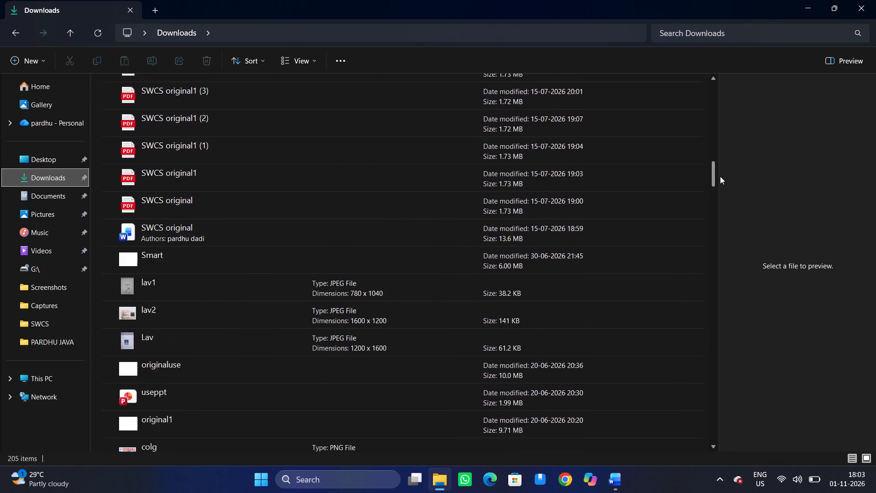
pyautogui.moveTo(720, 176); pyautogui.dragTo(715, 121)
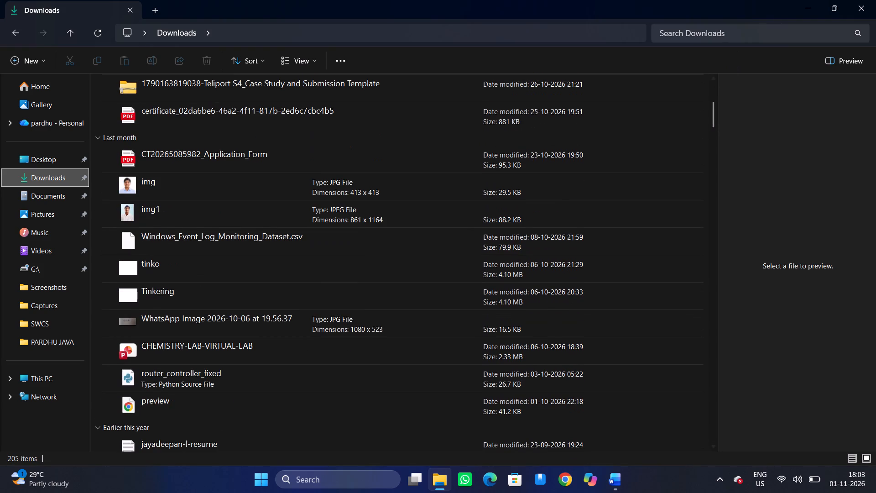
# Search the Downloads folder for "lav", and return to the File Explorer Home page.
pyautogui.click(723, 30)
pyautogui.write('lav')
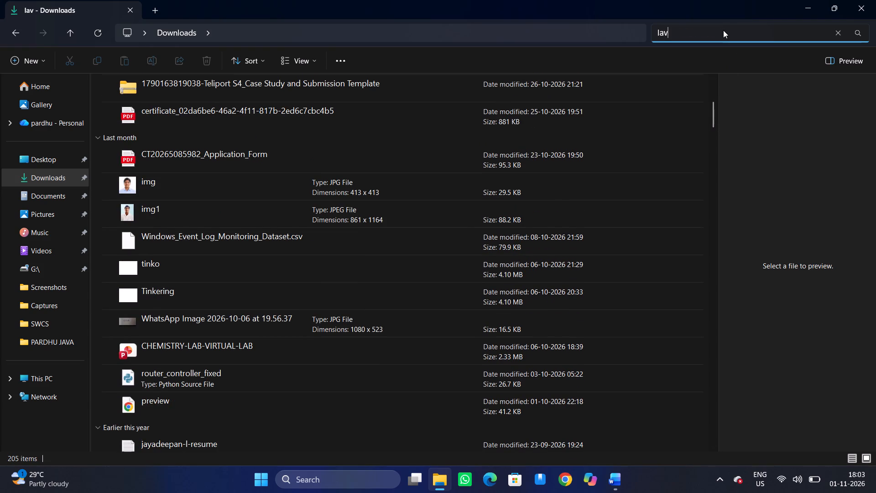
pyautogui.press('Return')
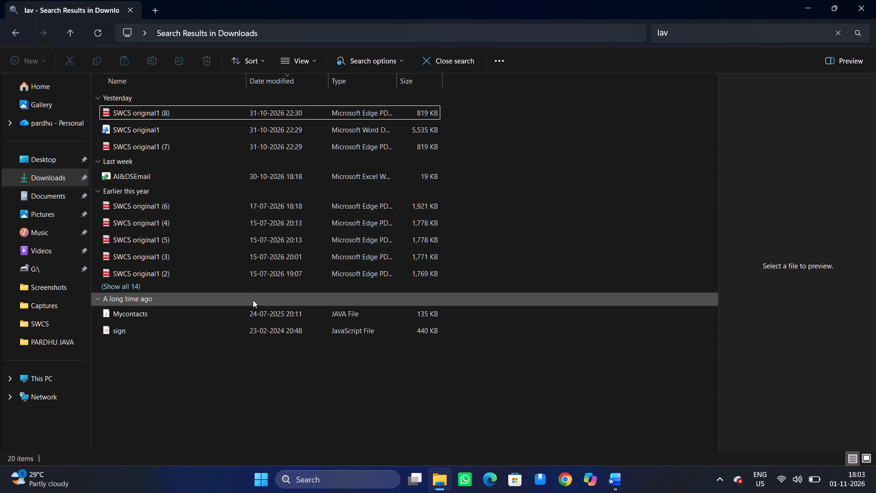
pyautogui.click(34, 92)
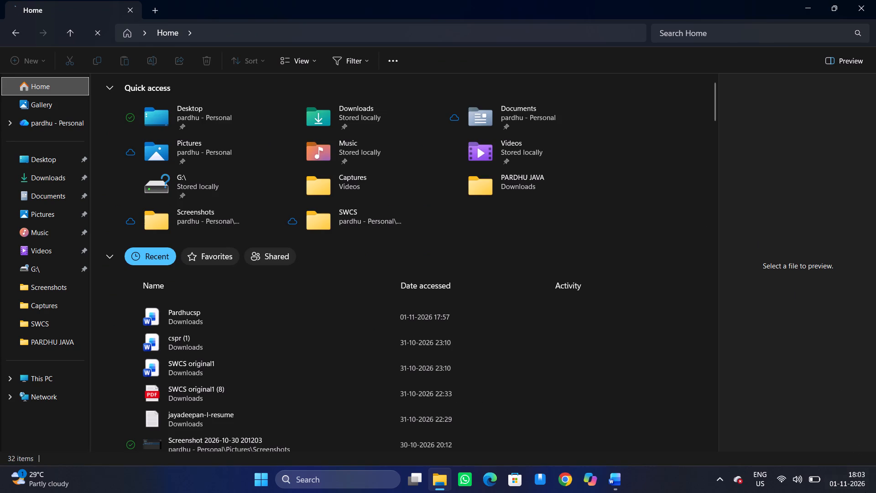
# Open the Kuro app from the recent Windows searches.
pyautogui.click(307, 480)
pyautogui.doubleClick(351, 164)
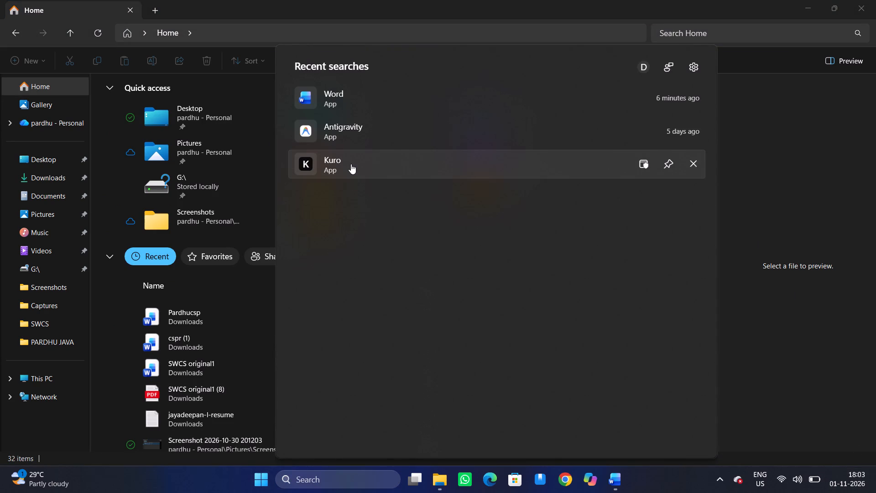
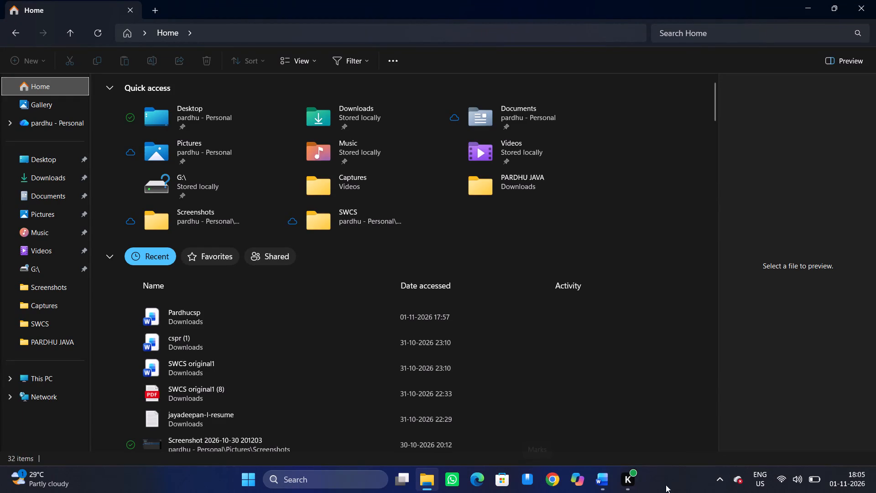
# Switch to the Pardhucsp document in Word and dismiss the picture insertion without choosing an image.
pyautogui.click(611, 483)
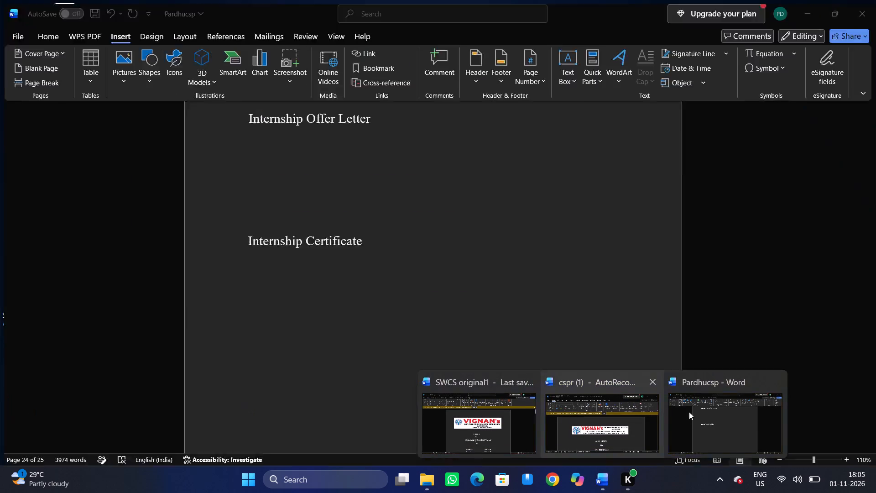
pyautogui.click(710, 406)
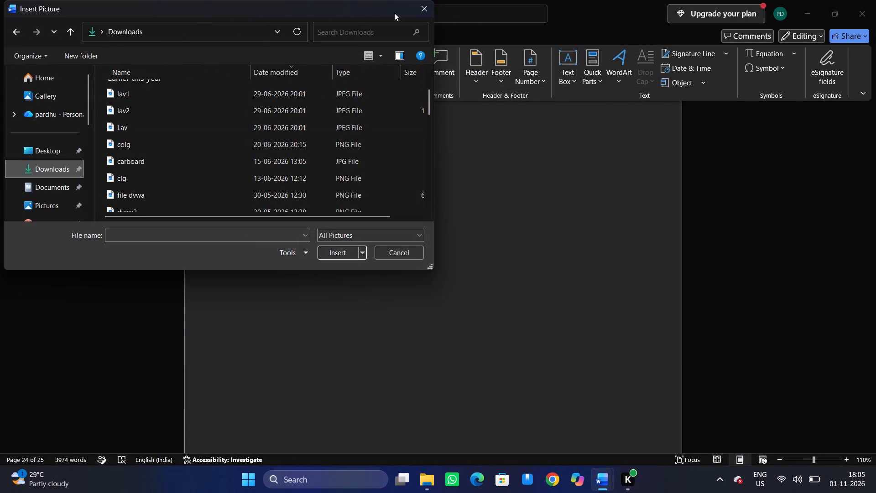
pyautogui.click(428, 15)
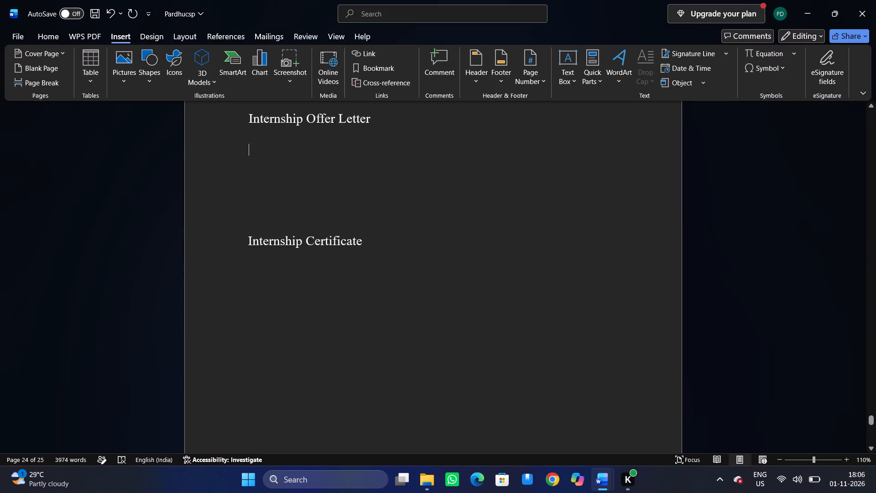
# Undo the latest edits back through the removal of the internship certificate and offer letter images.
pyautogui.hotkey('ctrl', 'z')
pyautogui.hotkey('ctrl', 'z')
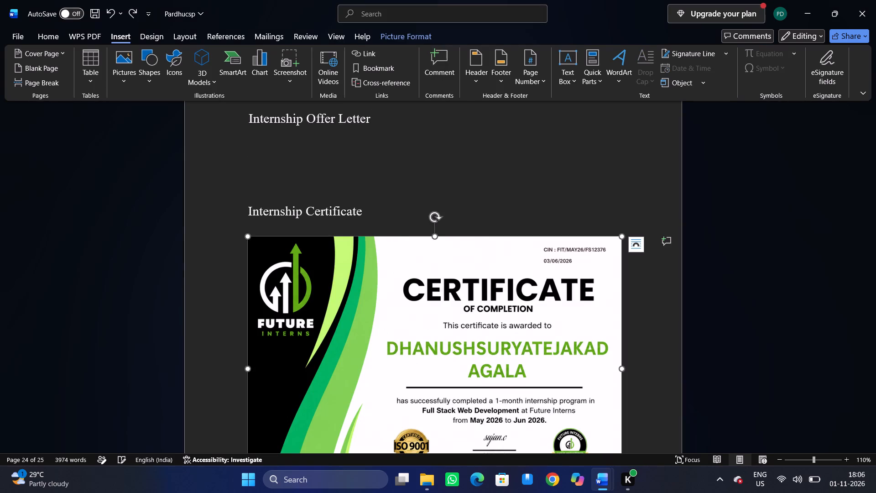
pyautogui.hotkey('ctrl', 'z')
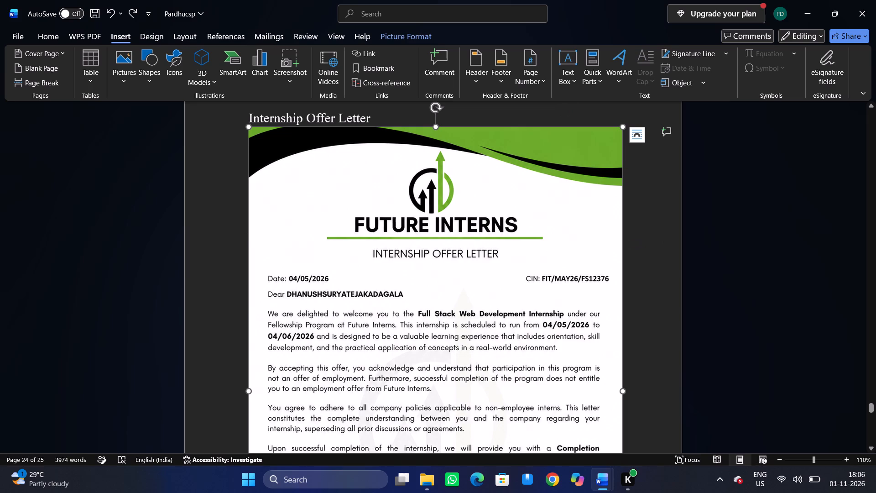
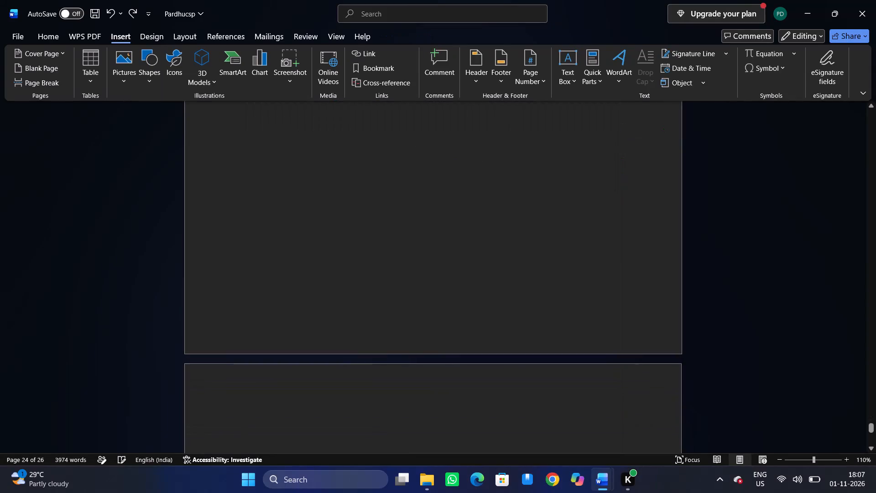
# Undo one more earlier edit in the internship report.
pyautogui.hotkey('ctrl', 'z')
# Skim the organization overview, weekly report and student declaration sections, and return to the report's cover page.
pyautogui.scroll(-4, 413, 282)
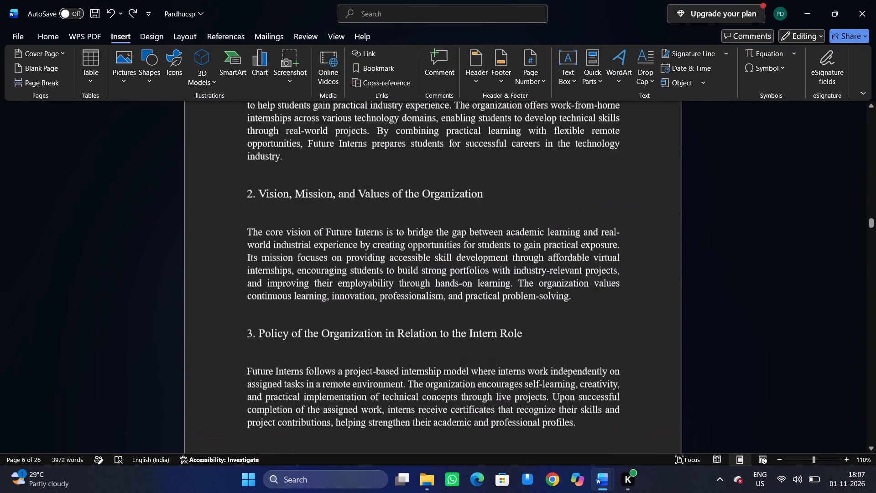
pyautogui.scroll(-4, 413, 282)
pyautogui.scroll(19, 413, 282)
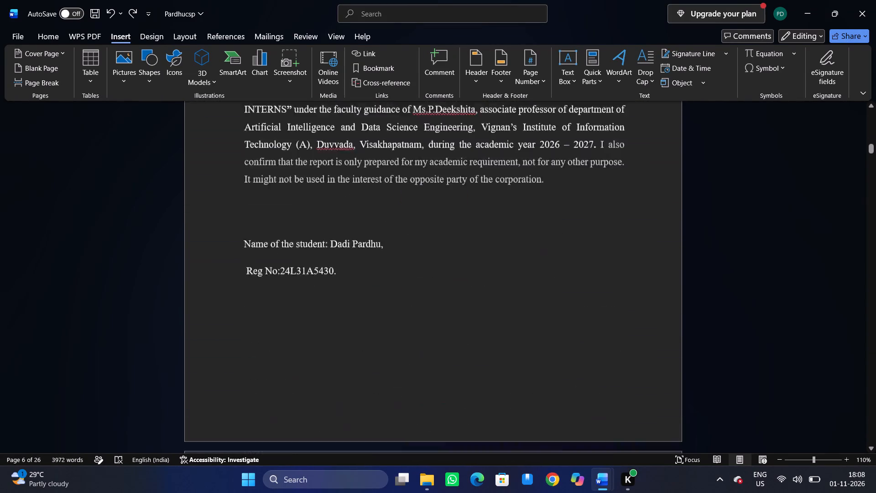
pyautogui.scroll(-2, 413, 282)
pyautogui.scroll(1, 413, 282)
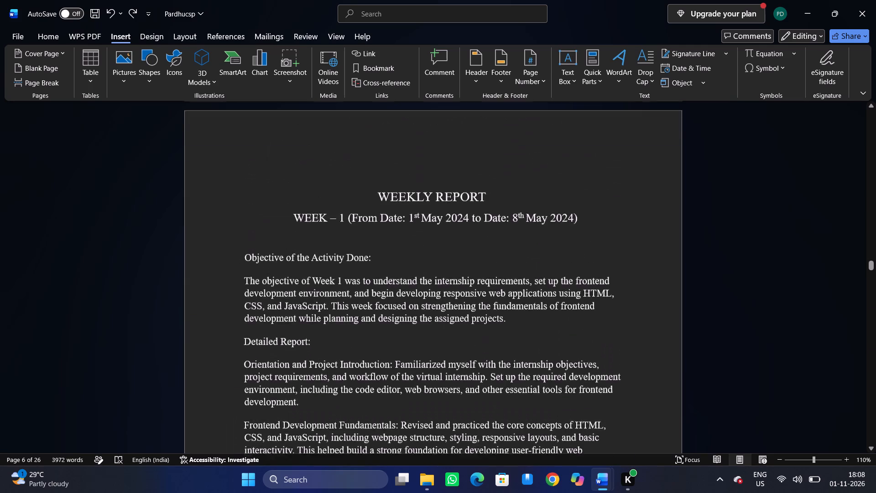
pyautogui.scroll(1, 413, 282)
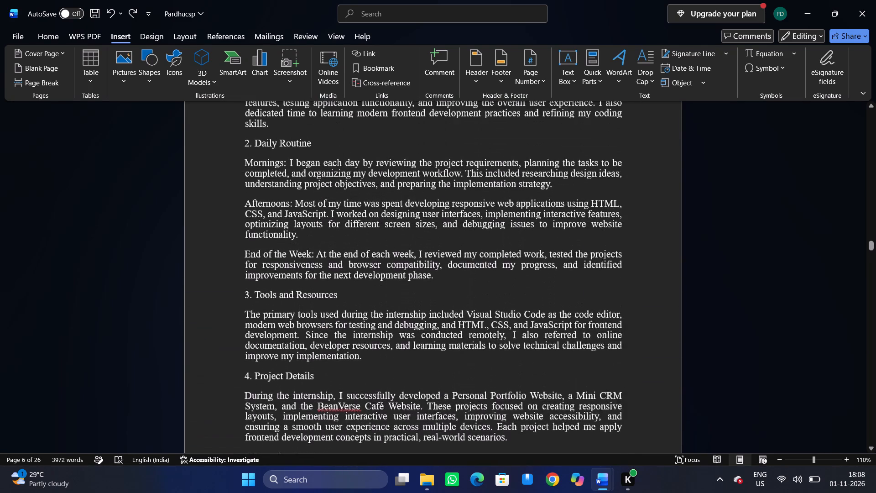
pyautogui.scroll(2, 413, 282)
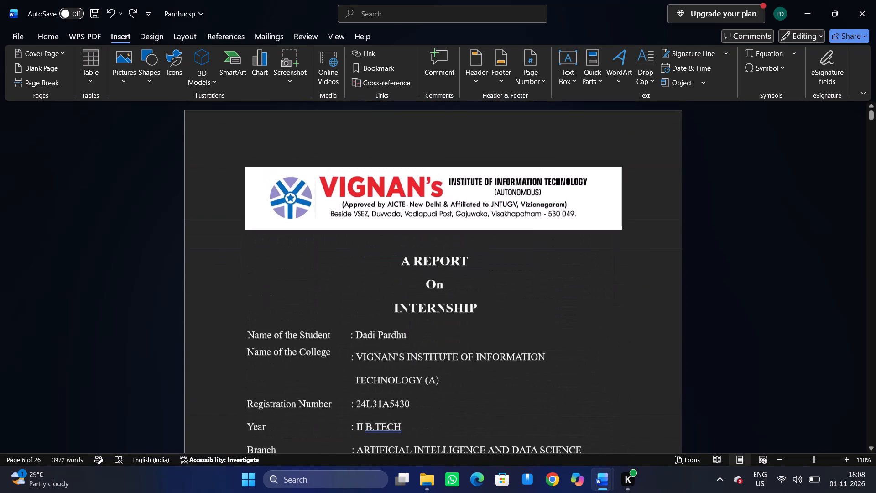
# Review the student and internship details on the cover page and the faculty guidance details on the title page.
pyautogui.press('Down')
pyautogui.press('Down')
pyautogui.press('Down')
pyautogui.press('Down')
pyautogui.press('Down')
pyautogui.press('Down')
pyautogui.press('Down')
pyautogui.press('Down')
pyautogui.press('Down')
pyautogui.press('Down')
pyautogui.press('Down')
pyautogui.press('Down')
pyautogui.press('Down')
pyautogui.press('Down')
pyautogui.press('Down')
pyautogui.press('Down')
pyautogui.press('Down')
pyautogui.press('Down')
pyautogui.press('Down')
pyautogui.press('Down')
pyautogui.press('Down')
pyautogui.press('Down')
pyautogui.press('Down')
pyautogui.press('Down')
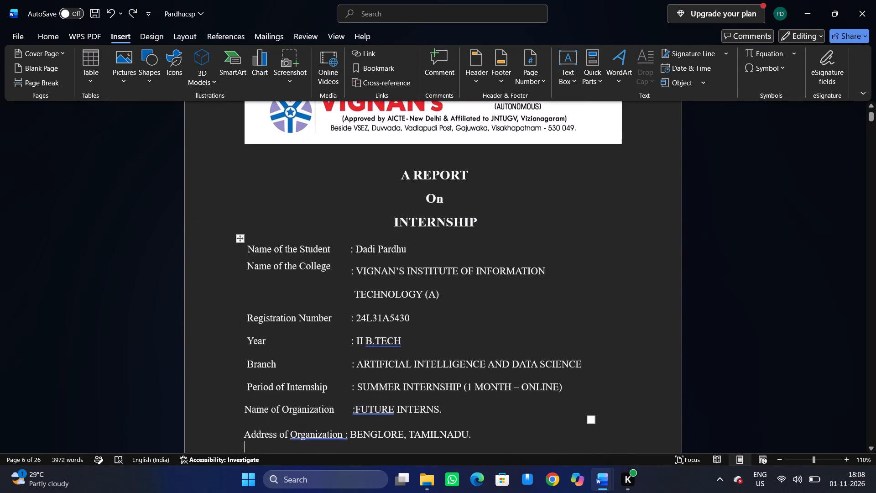
pyautogui.press('Down')
pyautogui.press('Down')
pyautogui.press('Down')
pyautogui.press('Down')
pyautogui.press('Down')
pyautogui.press('Down')
pyautogui.press('Down')
pyautogui.press('Down')
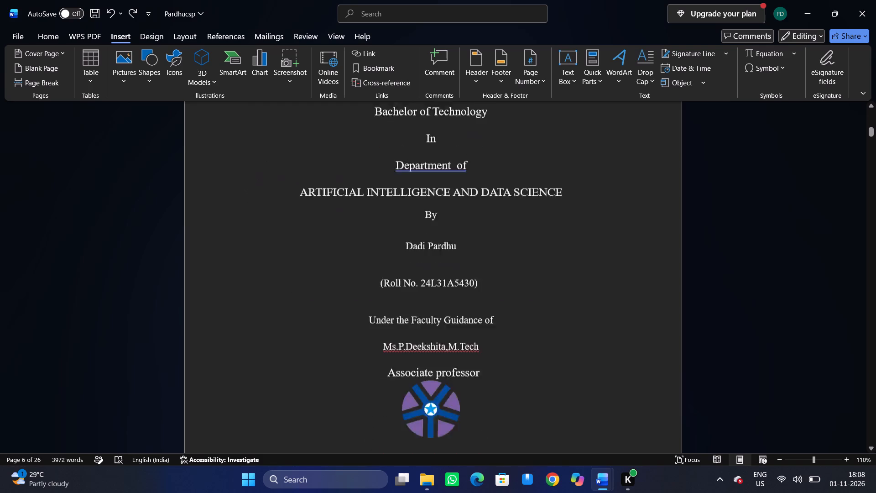
# Check the Student Declaration page, including its internship dates, organization, faculty guide and registration details.
pyautogui.press('Down')
pyautogui.press('Down')
pyautogui.press('Down')
pyautogui.press('Down')
pyautogui.press('Down')
pyautogui.press('Down')
pyautogui.press('Down')
pyautogui.press('Down')
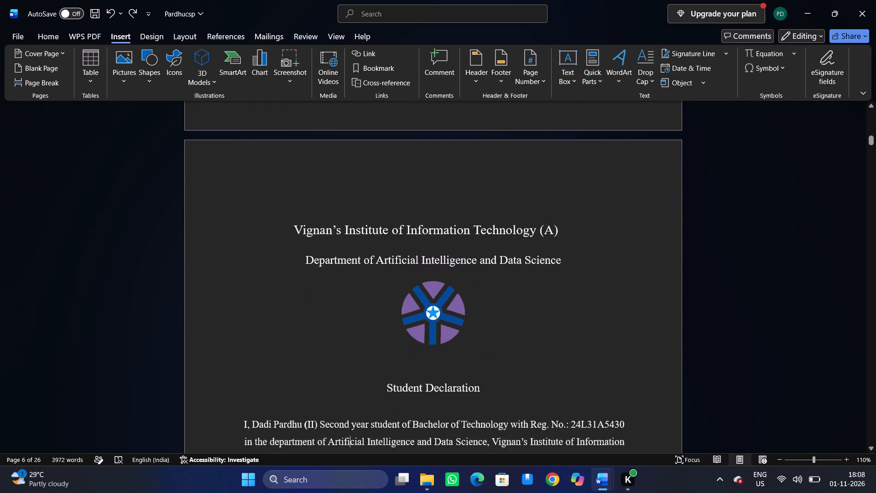
pyautogui.press('Down')
pyautogui.press('Down')
pyautogui.press('Down')
pyautogui.press('Down')
pyautogui.press('Down')
pyautogui.press('Down')
pyautogui.press('Down')
pyautogui.press('Down')
pyautogui.press('Down')
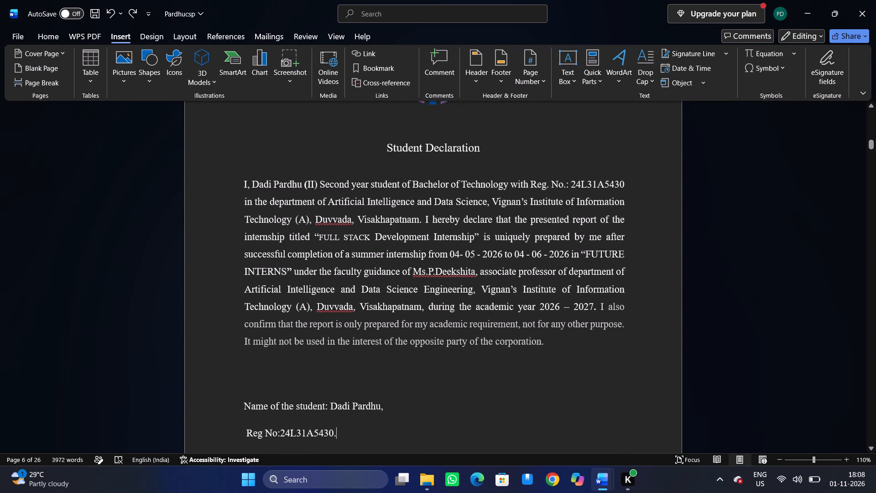
# Check the department CERTIFICATE page's text, from the institute banner to the table below the certification paragraph.
pyautogui.press('Down')
pyautogui.press('Down')
pyautogui.press('Down')
pyautogui.press('Down')
pyautogui.press('Down')
pyautogui.press('Down')
pyautogui.press('Down')
pyautogui.press('Down')
pyautogui.press('Down')
pyautogui.press('Down')
pyautogui.press('Down')
pyautogui.press('Down')
pyautogui.press('Down')
pyautogui.press('Down')
pyautogui.press('Down')
pyautogui.press('Down')
pyautogui.press('Down')
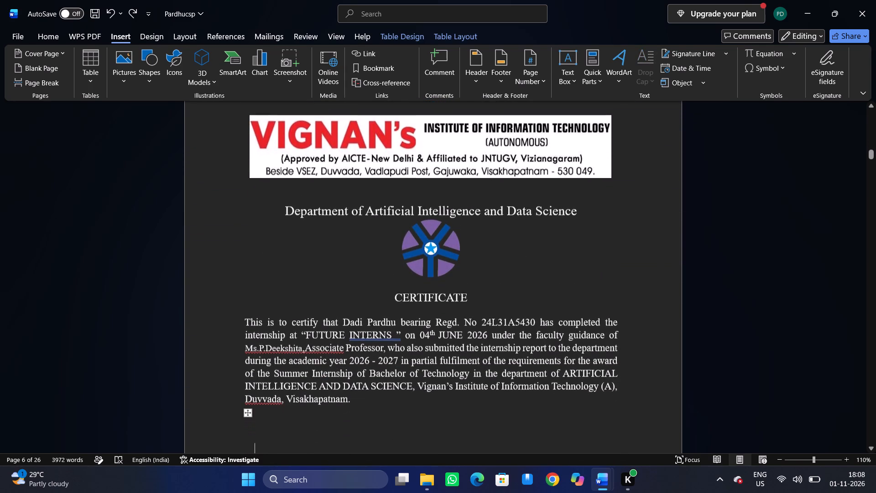
# Skim from the end of the department certificate page to the Internship Experience text in the Abstract.
pyautogui.press('Down')
pyautogui.press('Down')
pyautogui.press('Down')
pyautogui.press('Down')
pyautogui.press('Down')
pyautogui.press('Down')
pyautogui.press('Down')
pyautogui.press('Down')
pyautogui.press('Down')
pyautogui.press('Down')
pyautogui.press('Down')
pyautogui.press('Down')
pyautogui.press('Down')
pyautogui.press('Down')
pyautogui.press('Down')
pyautogui.press('Down')
pyautogui.press('Down')
pyautogui.press('Down')
pyautogui.press('Down')
pyautogui.press('Down')
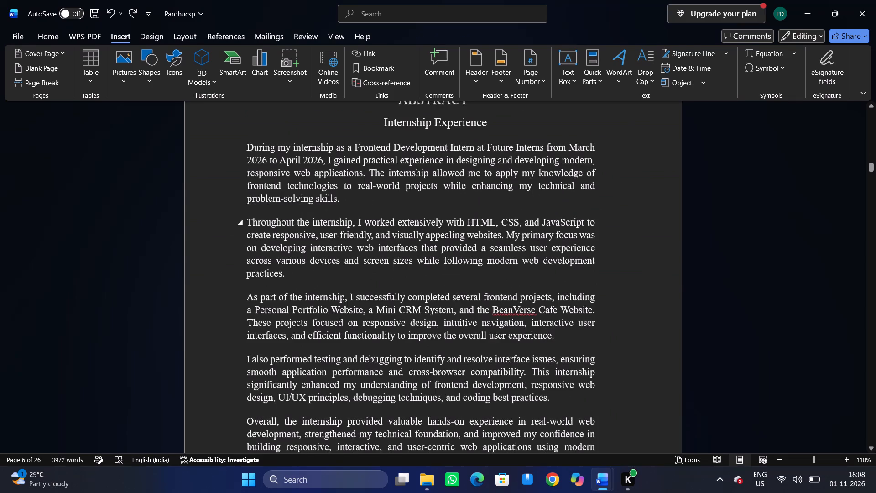
# Delete the Future Interns certificate of completion image below the Internship Certificate heading near the report's end.
pyautogui.scroll(-13, 413, 282)
pyautogui.scroll(1, 413, 282)
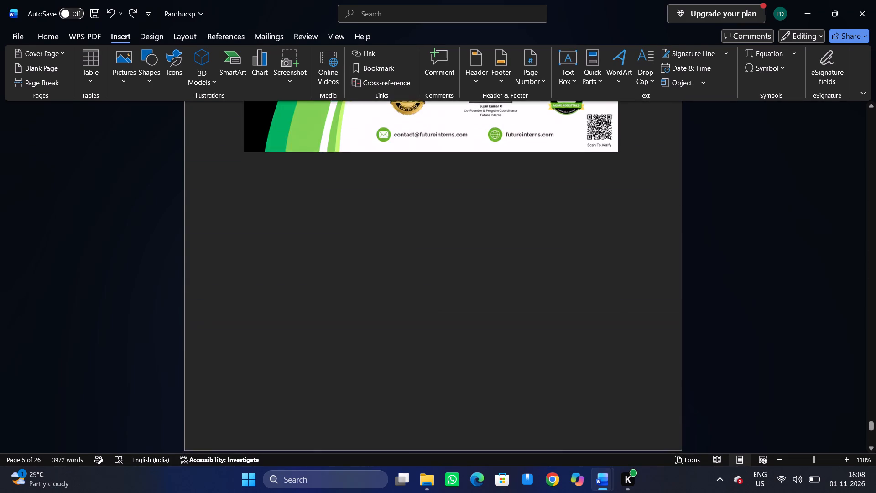
pyautogui.scroll(1, 413, 282)
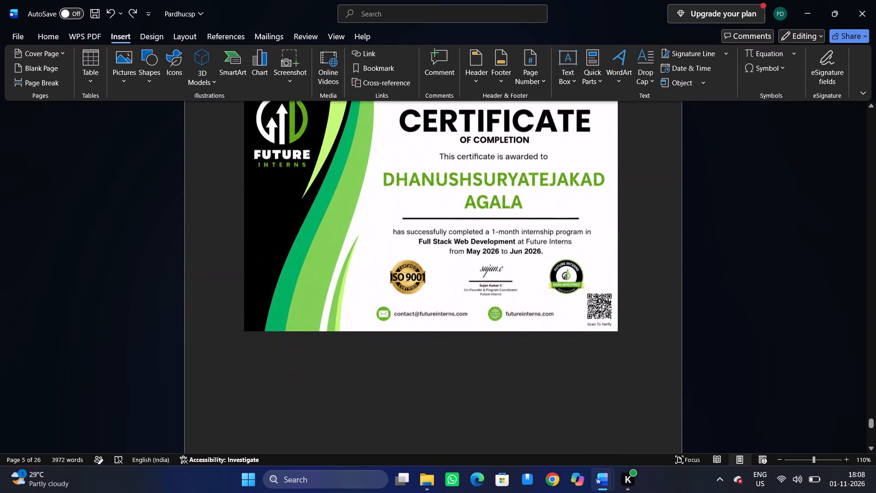
pyautogui.scroll(1, 413, 282)
pyautogui.click(413, 282)
pyautogui.press('Delete')
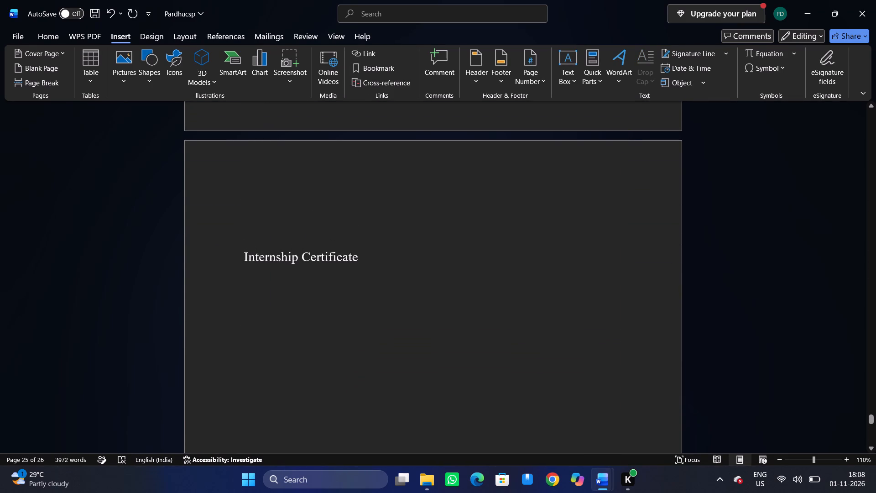
# Switch to Google Chrome and search Google for web whatsapp.
pyautogui.click(552, 485)
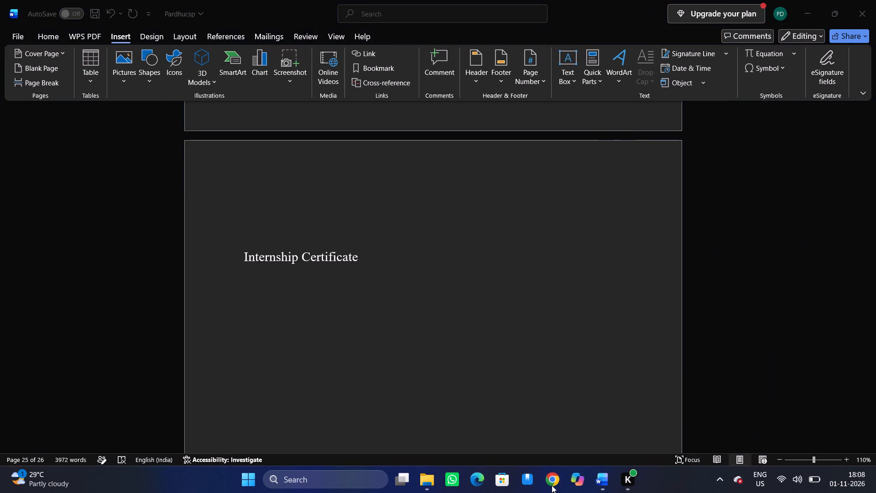
pyautogui.click(164, 209)
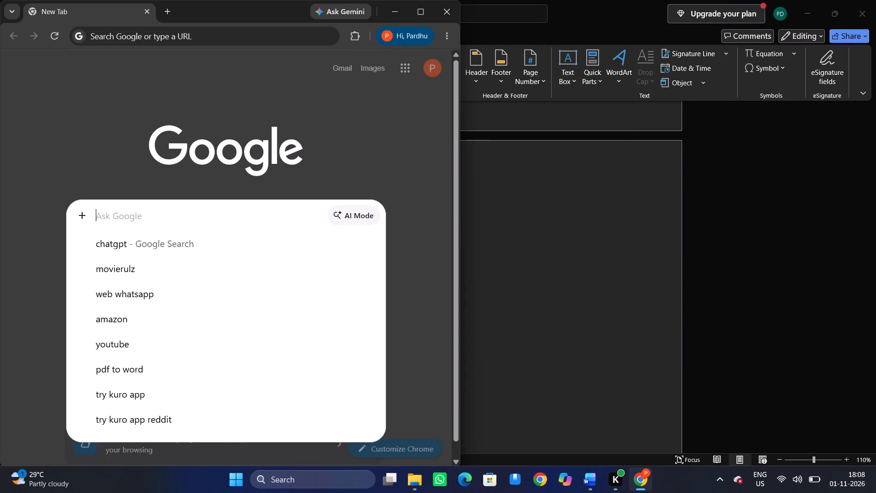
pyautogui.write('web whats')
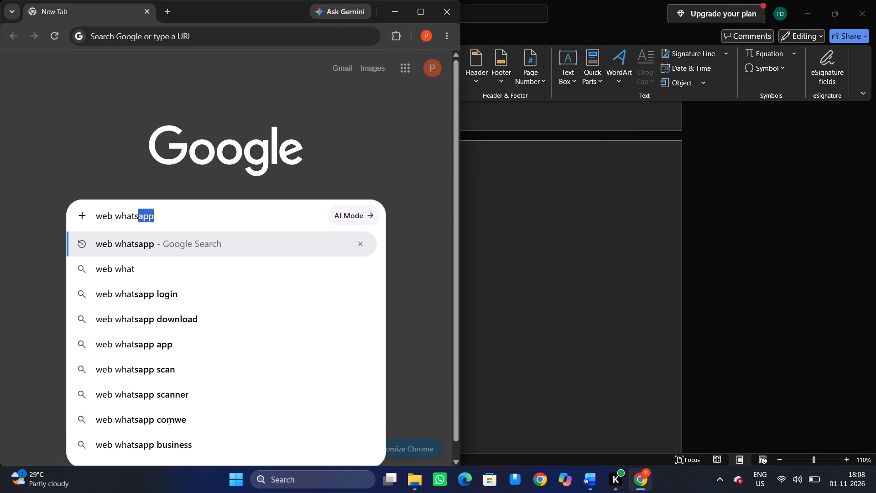
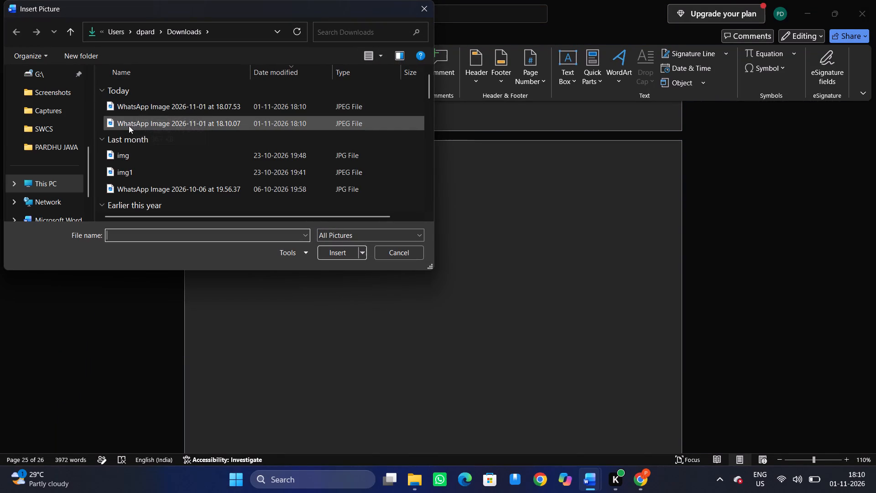
# Insert the picture WhatsApp Image 2026-11-01 at 18.10.07 from Downloads below the Internship Certificate heading.
pyautogui.click(129, 126)
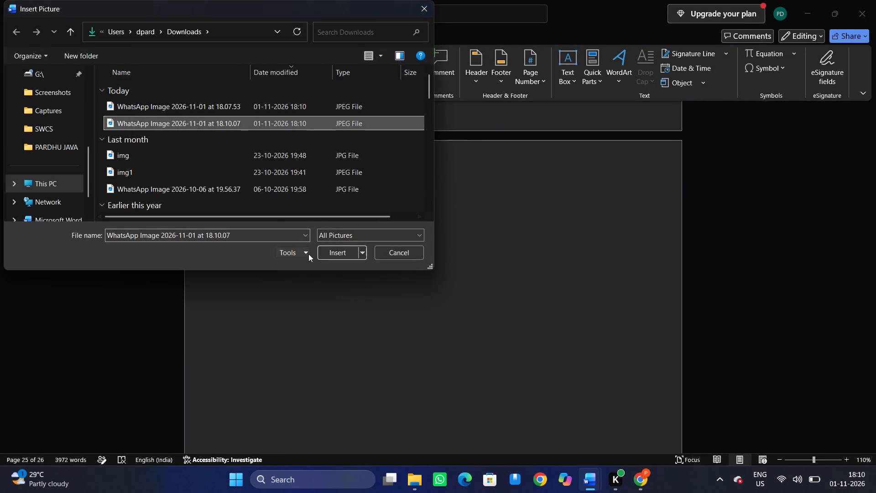
pyautogui.click(334, 250)
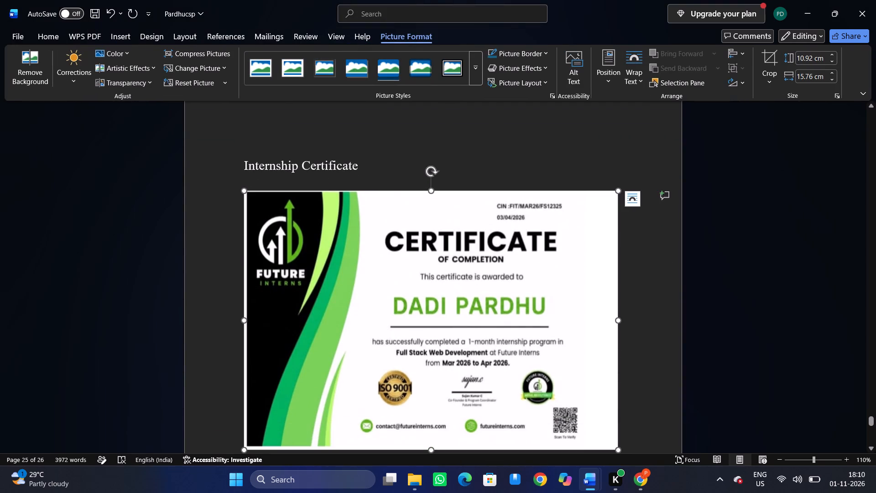
pyautogui.click(496, 149)
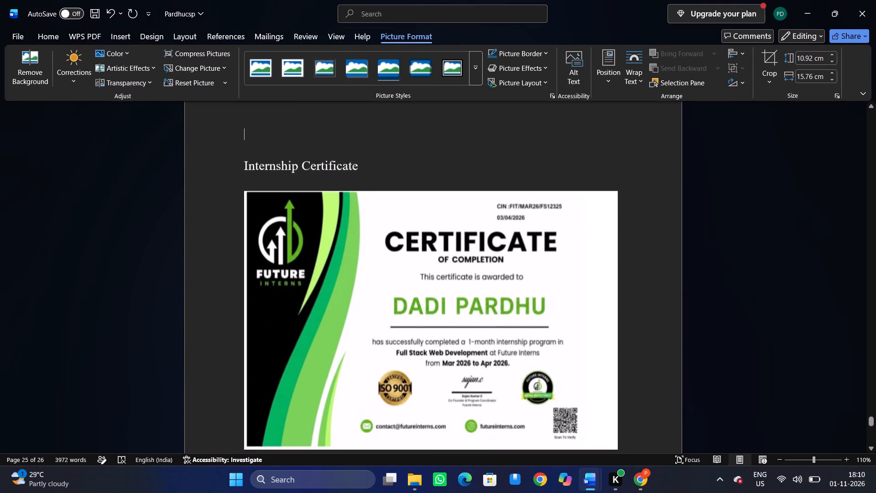
# Replace the old image under the Internship Offer Letter heading with WhatsApp Image 2026-11-01 at 18.07.53 from Downloads.
pyautogui.scroll(1, 496, 149)
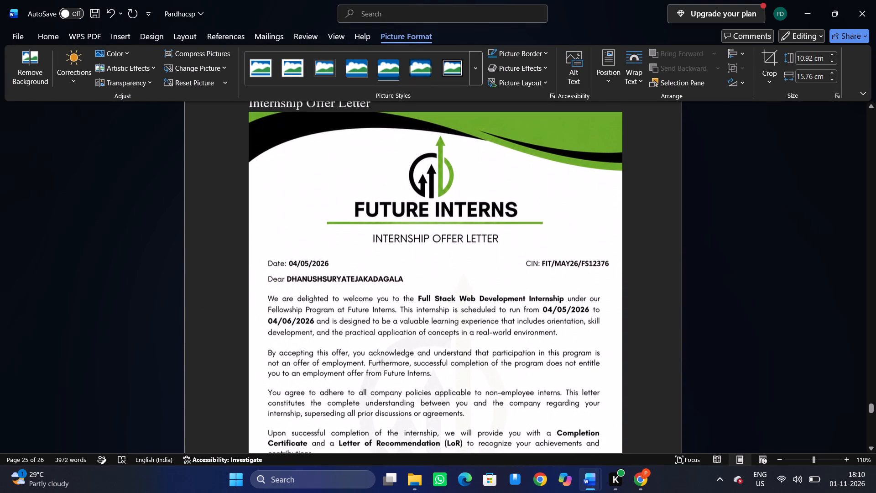
pyautogui.click(480, 202)
pyautogui.press('Delete')
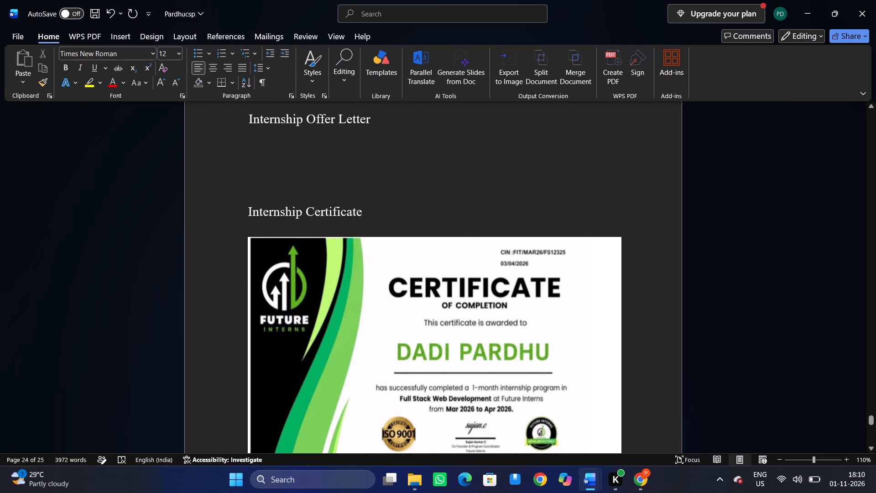
pyautogui.click(128, 40)
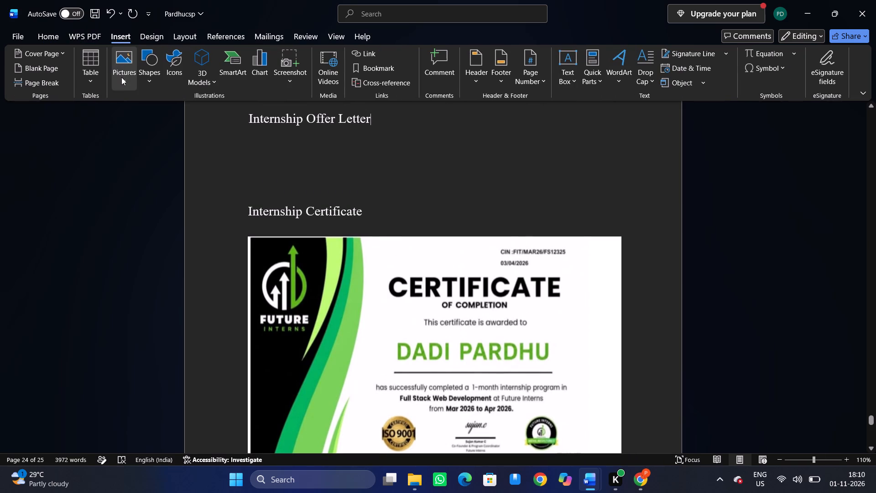
pyautogui.click(121, 77)
pyautogui.click(138, 118)
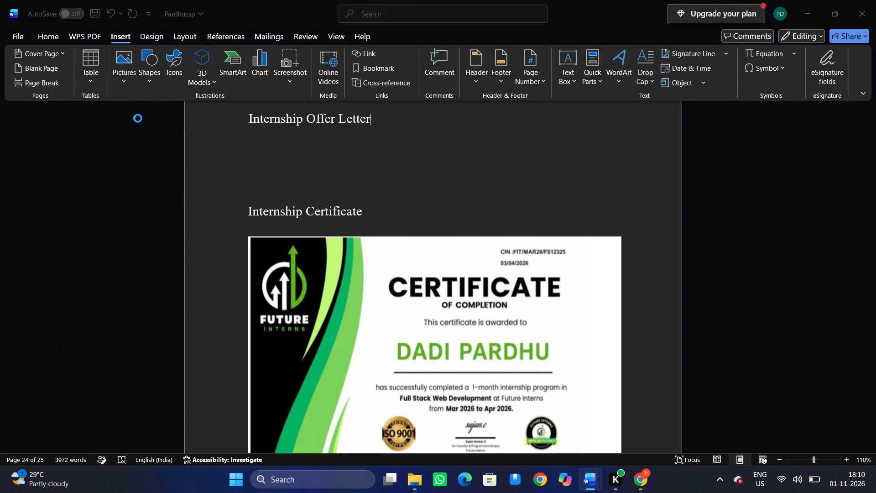
pyautogui.click(137, 110)
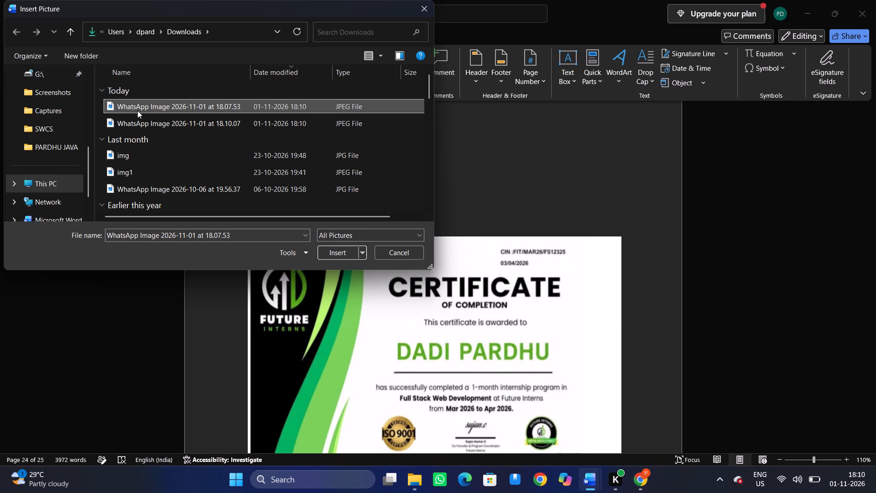
pyautogui.click(342, 250)
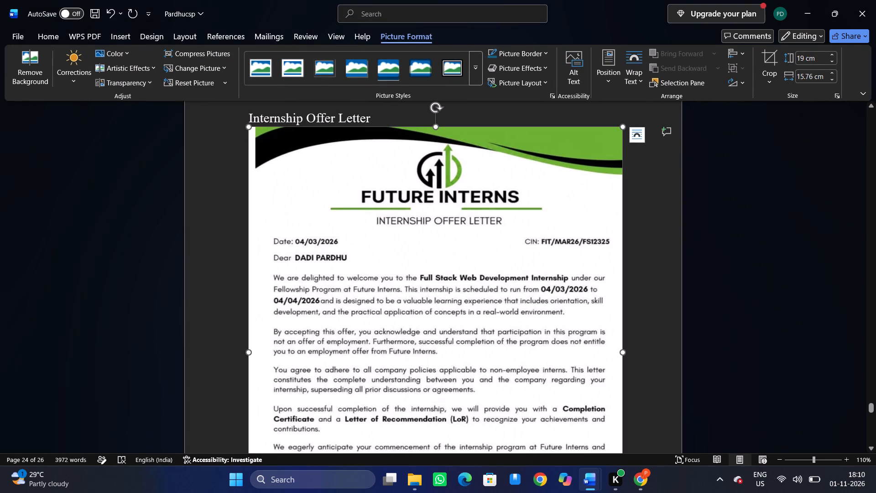
pyautogui.click(641, 273)
# Save the report with the replaced offer letter and certificate images.
pyautogui.scroll(-1, 641, 273)
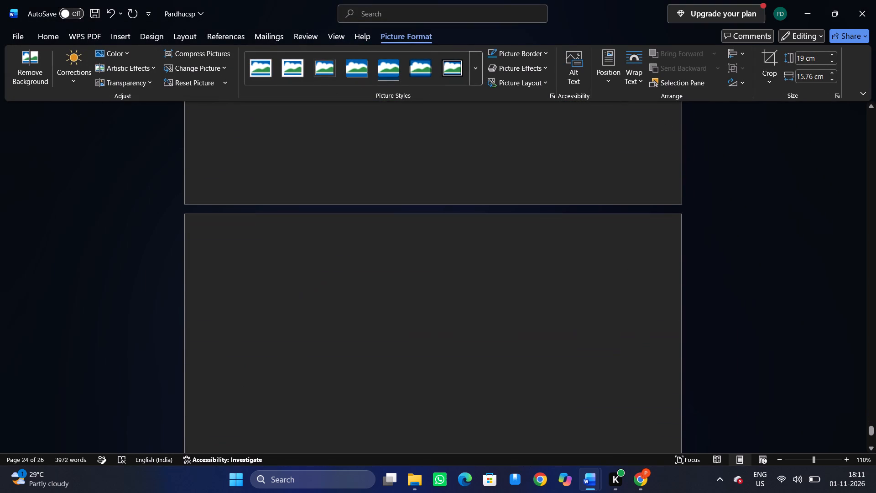
pyautogui.scroll(-1, 641, 273)
pyautogui.click(95, 8)
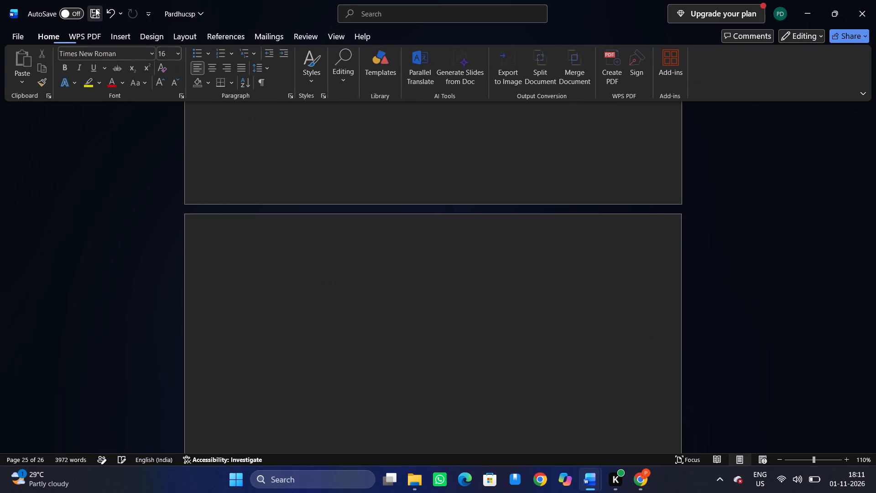
pyautogui.scroll(1, 467, 273)
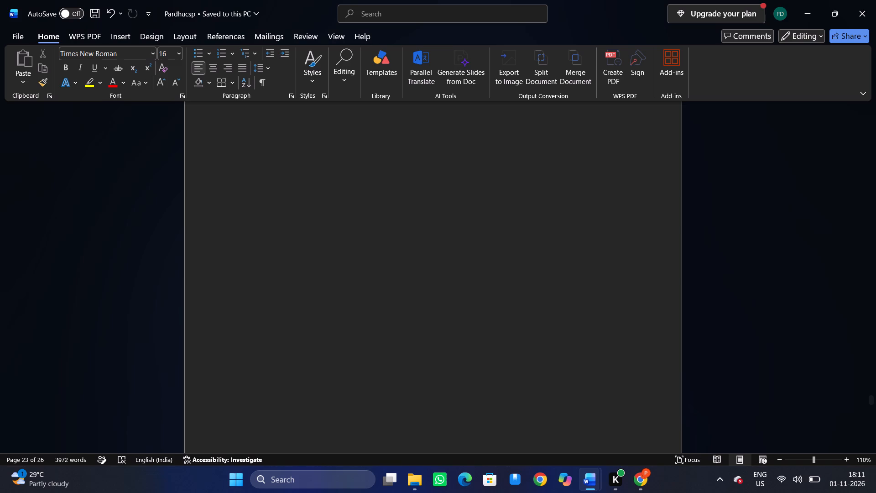
# Try to remove the blank last page that follows the Internship Certificate page at the end of the report.
pyautogui.scroll(1, 467, 273)
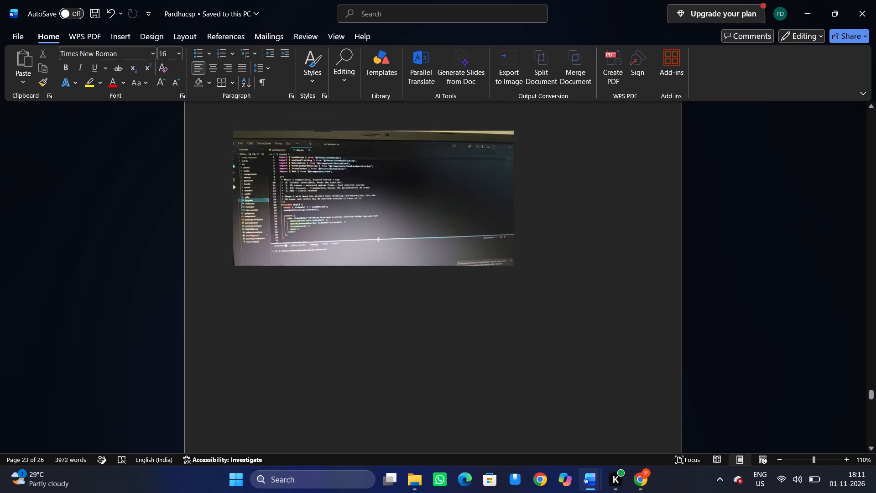
pyautogui.scroll(1, 467, 273)
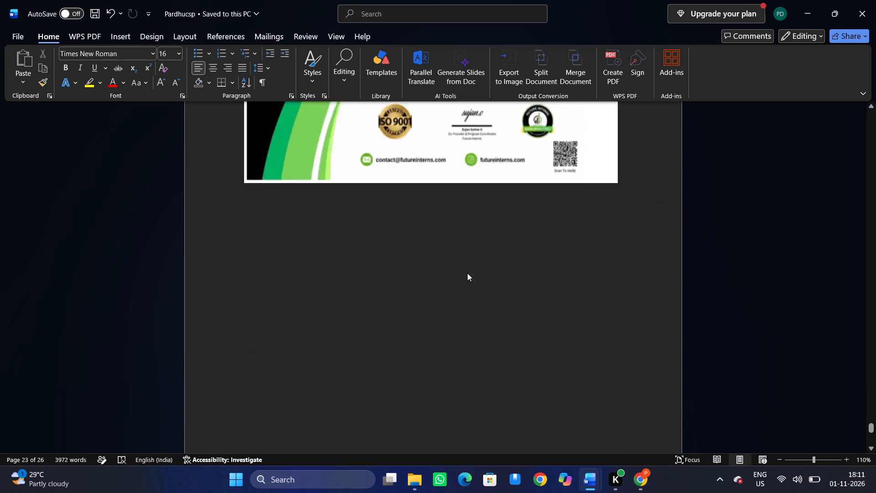
pyautogui.scroll(1, 467, 273)
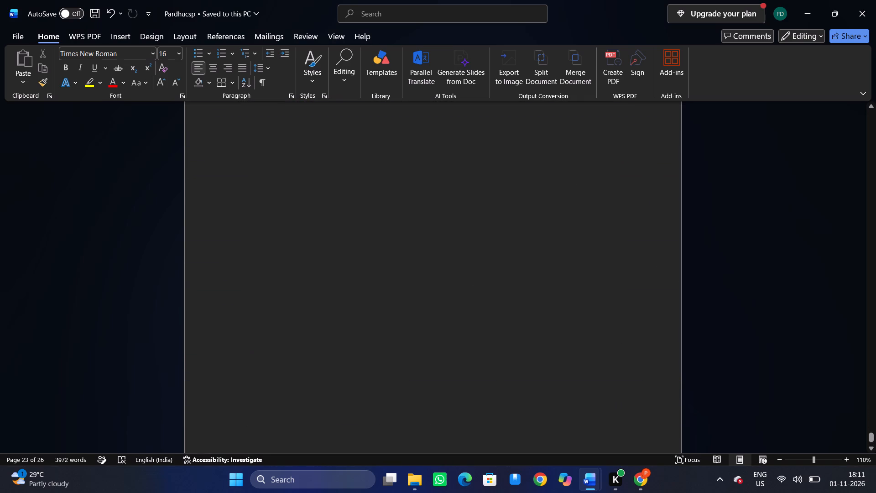
pyautogui.scroll(1, 467, 273)
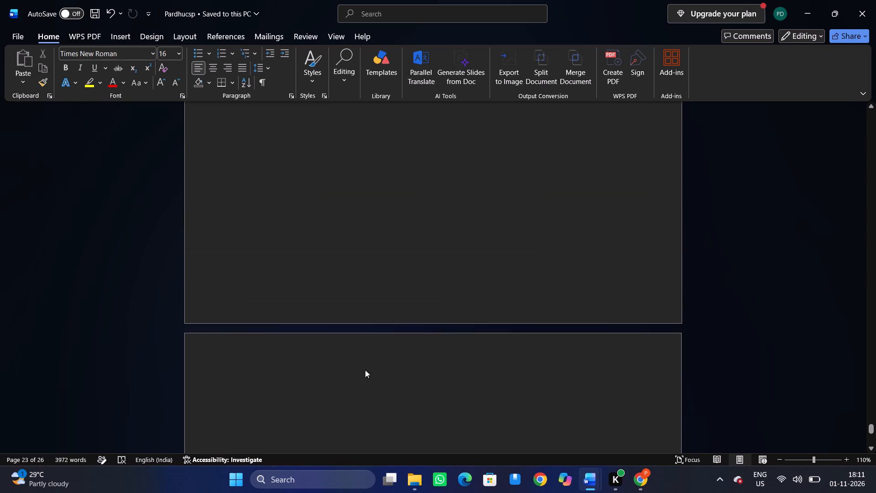
pyautogui.click(355, 393)
pyautogui.press('Delete')
pyautogui.press('Delete')
pyautogui.press('Delete')
pyautogui.moveTo(355, 393); pyautogui.dragTo(432, 492)
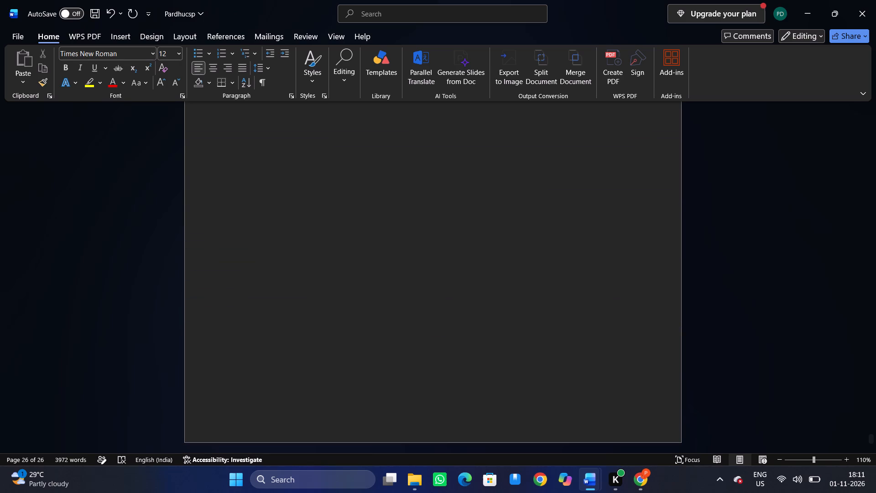
pyautogui.press('Delete')
# Skim back through the certificate, offer letter, daily images and program outcome sections to the internship details on the front page.
pyautogui.scroll(1, 432, 492)
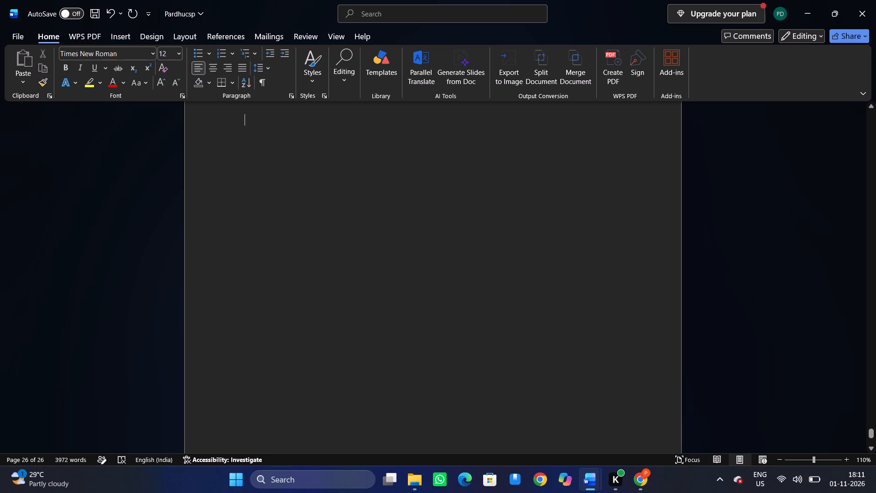
pyautogui.scroll(1, 432, 492)
pyautogui.scroll(1, 293, 300)
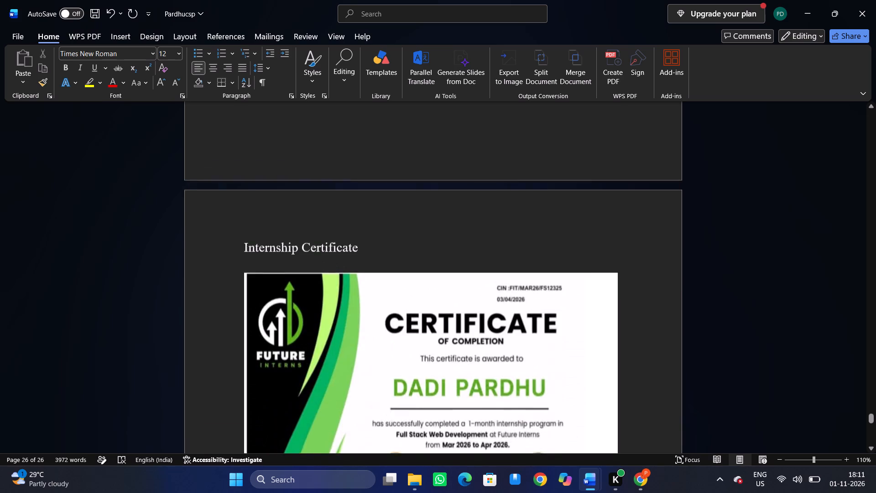
pyautogui.scroll(2, 293, 300)
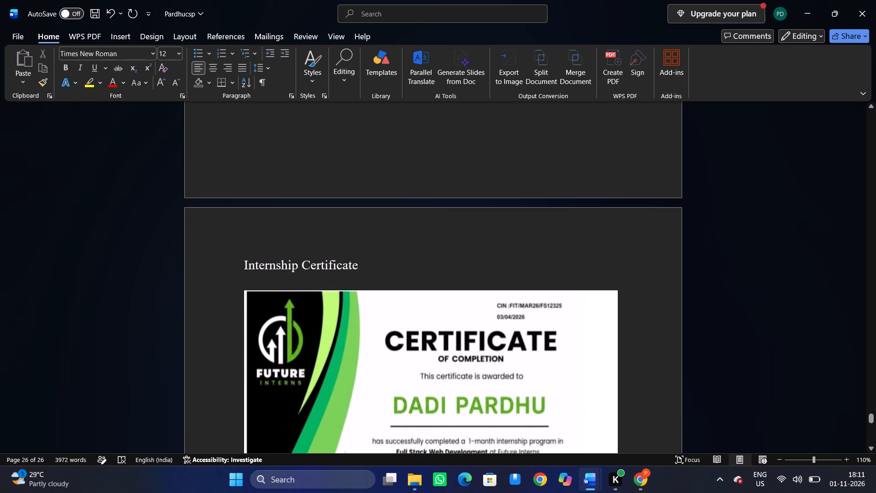
pyautogui.scroll(1, 293, 300)
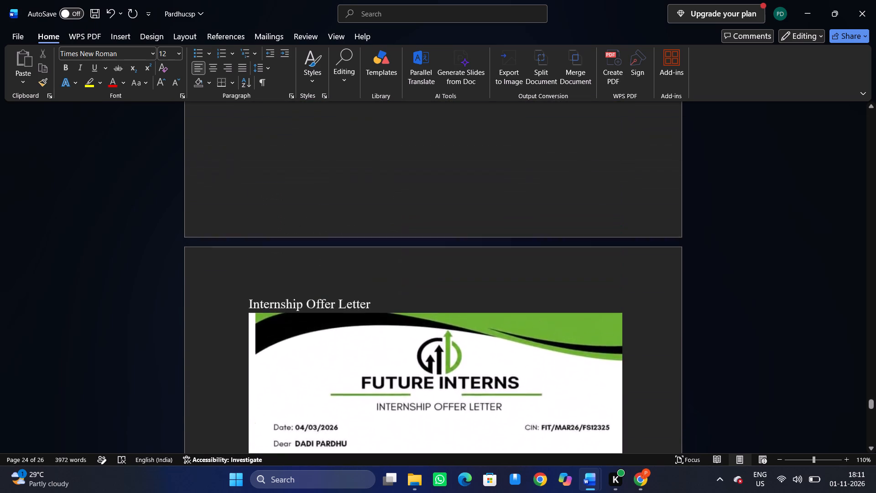
pyautogui.scroll(1, 293, 300)
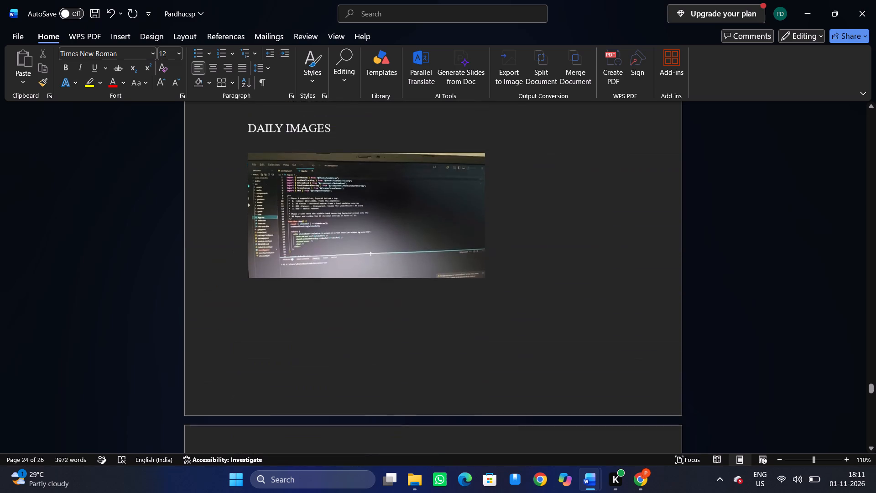
pyautogui.scroll(1, 293, 300)
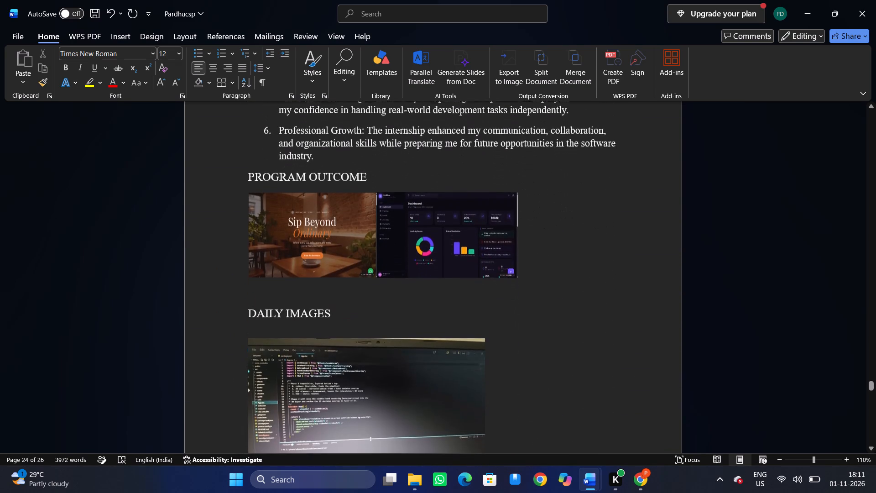
pyautogui.scroll(2, 293, 300)
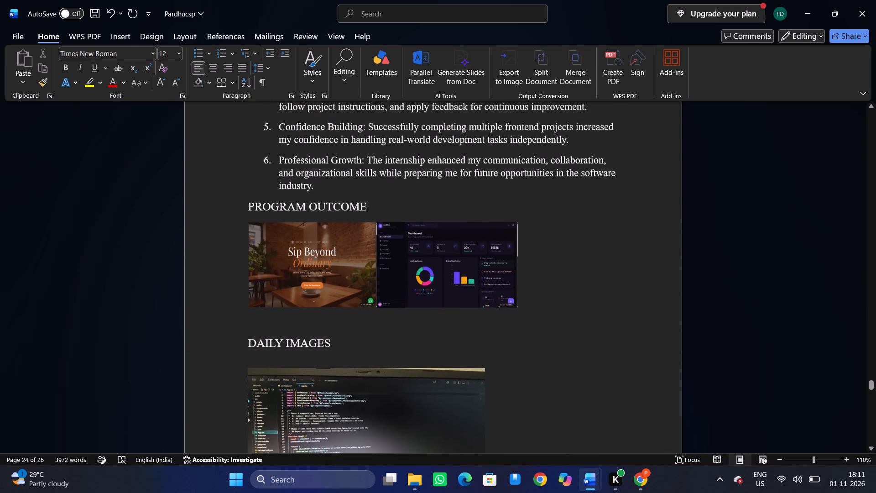
pyautogui.scroll(1, 293, 300)
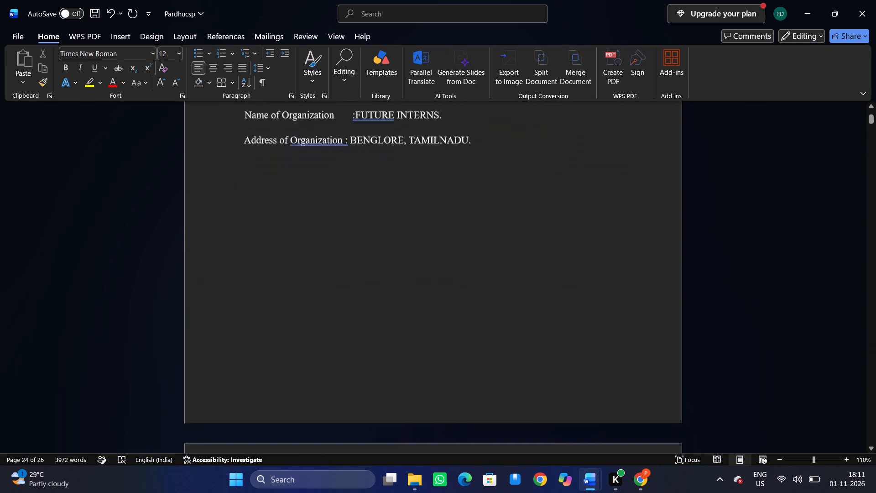
pyautogui.scroll(1, 293, 300)
pyautogui.scroll(-1, 293, 300)
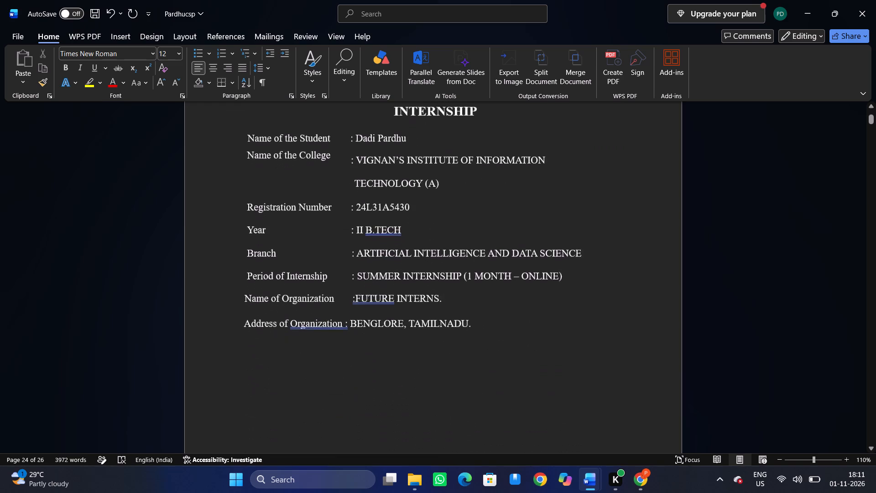
pyautogui.scroll(-1, 293, 300)
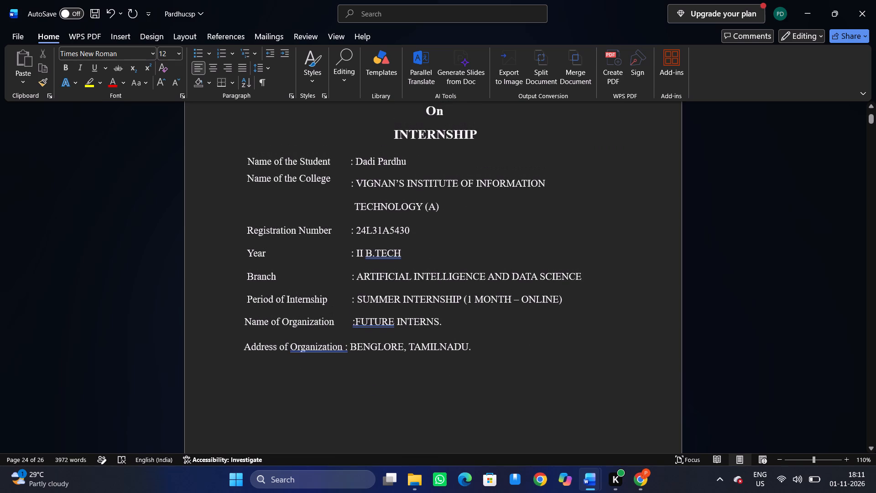
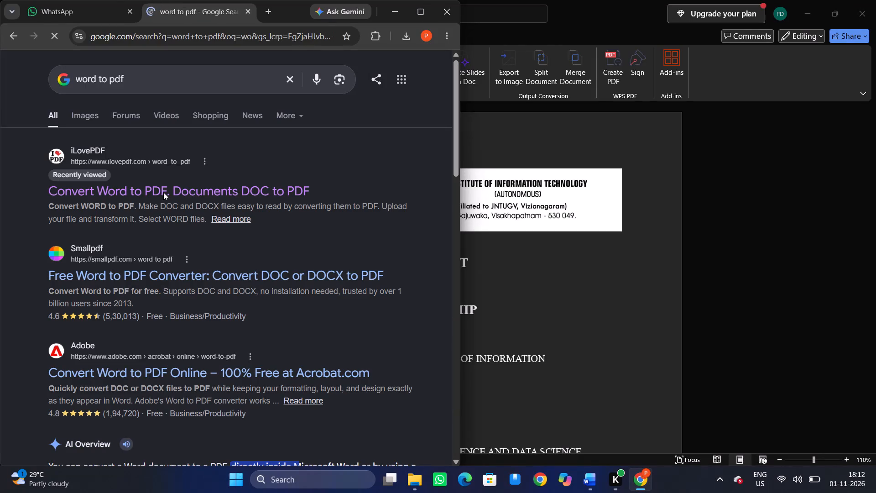
# Convert the Pardhucsp Word document from the Downloads folder to PDF with iLovePDF's online Word to PDF converter.
pyautogui.click(149, 190)
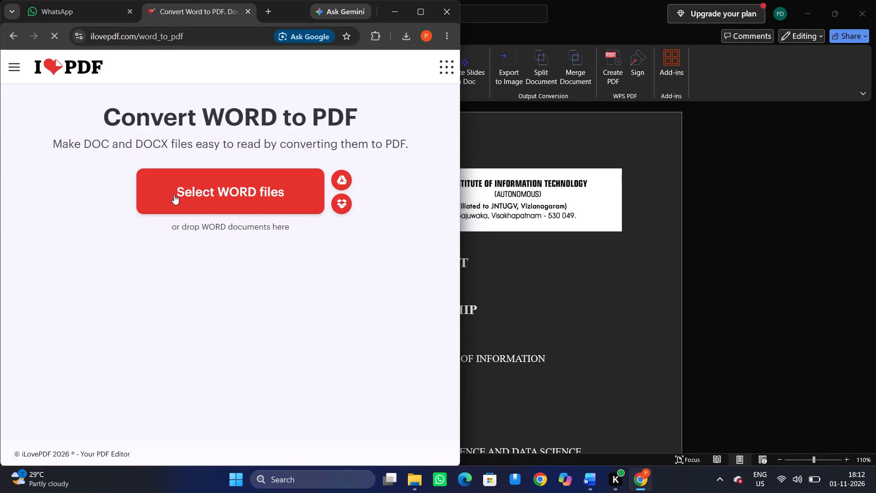
pyautogui.click(198, 196)
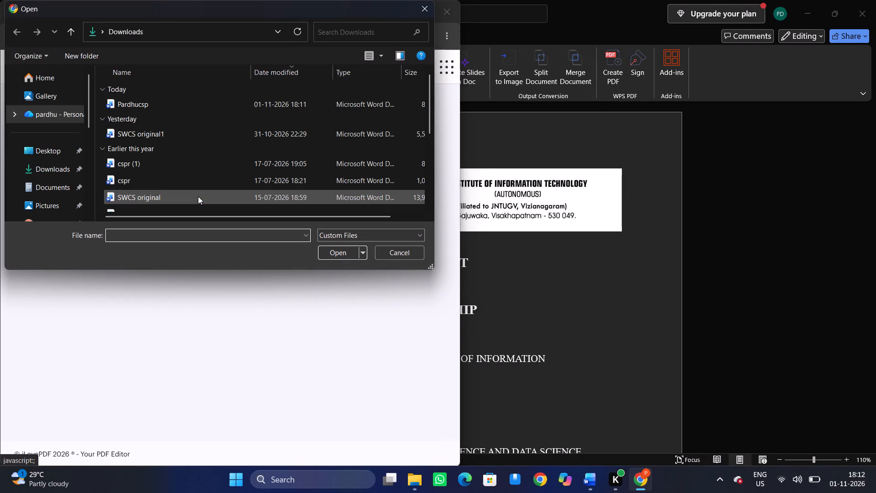
pyautogui.click(193, 111)
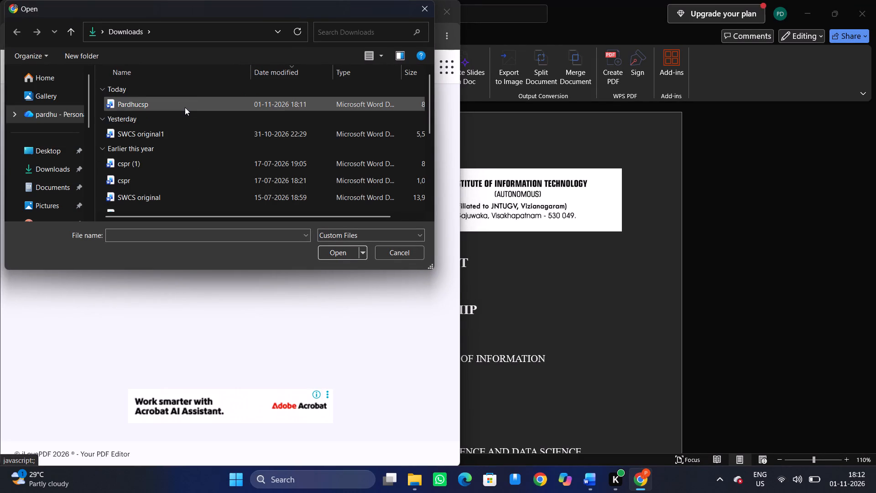
pyautogui.click(185, 107)
pyautogui.click(338, 253)
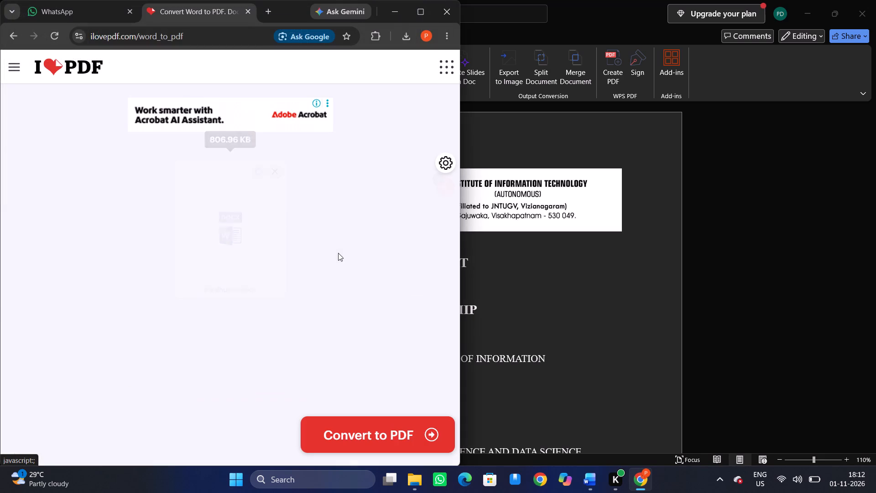
pyautogui.click(375, 429)
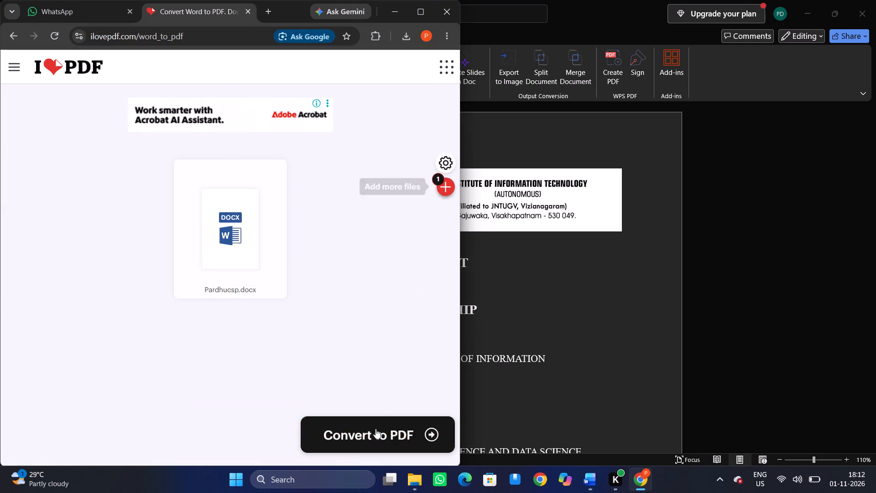
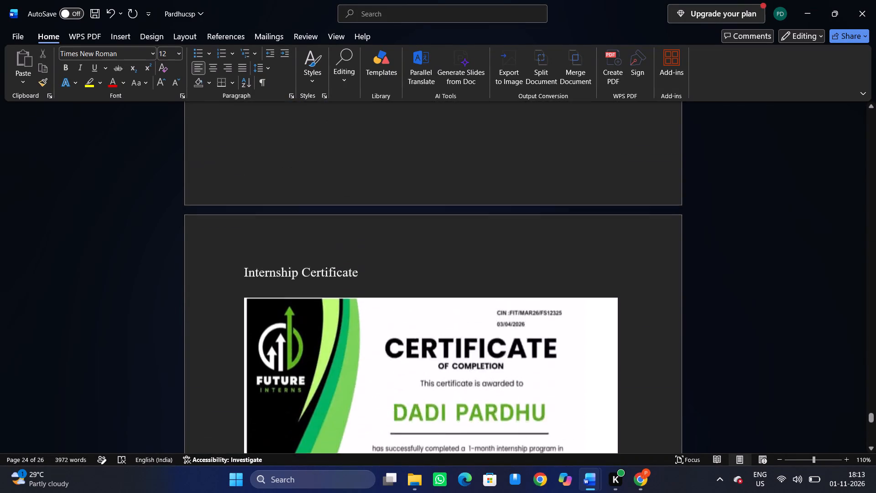
# Make the word "experience" bold in the first paragraph of the Abstract's Internship Experience section.
pyautogui.scroll(4, 581, 378)
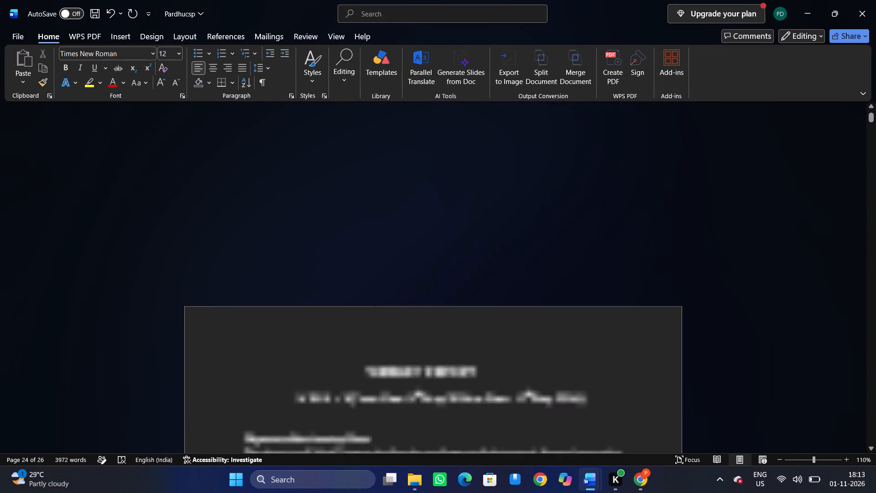
pyautogui.scroll(4, 581, 378)
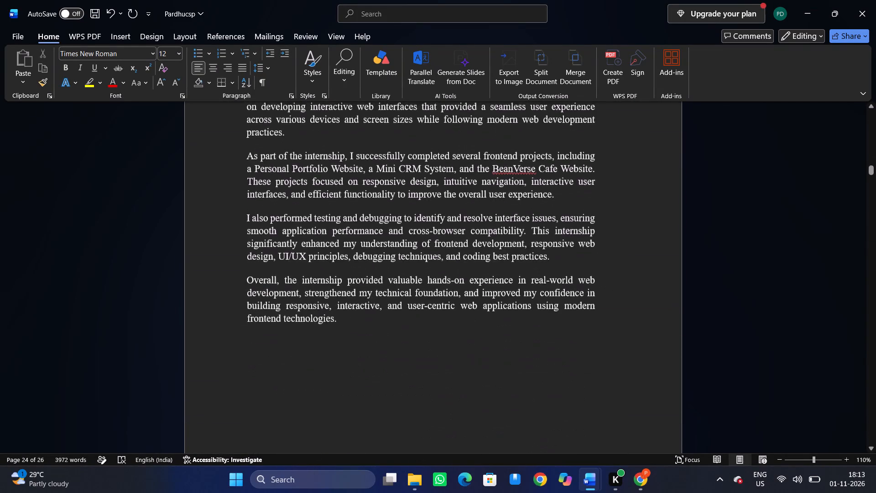
pyautogui.scroll(2, 581, 378)
pyautogui.click(410, 256)
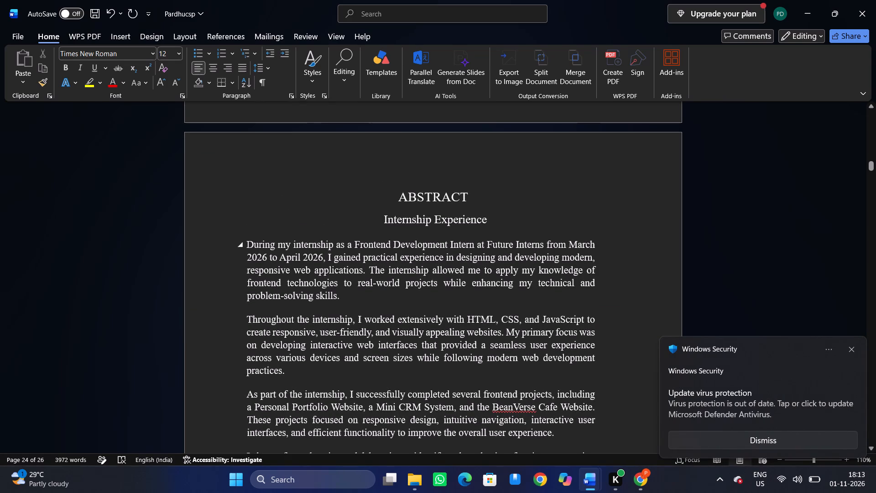
pyautogui.click(61, 68)
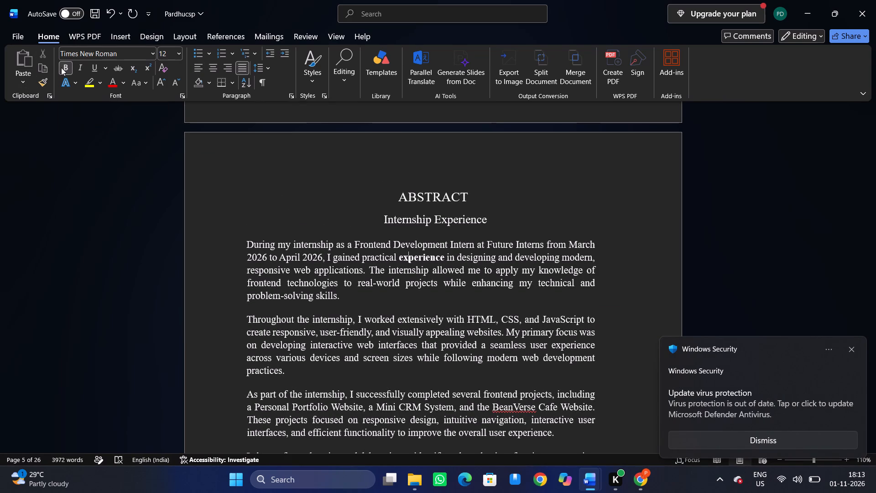